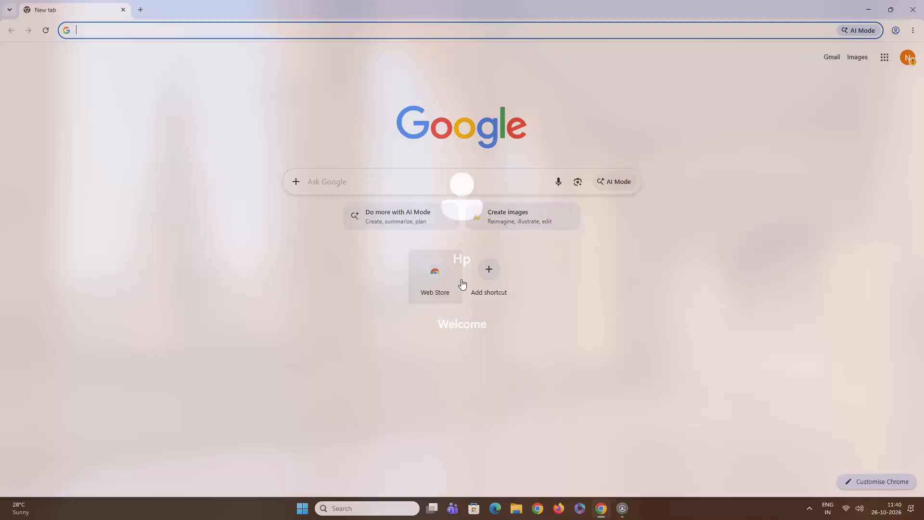
Close the browser and open the Stickers workbook from the desktop.
left_click(911, 0)
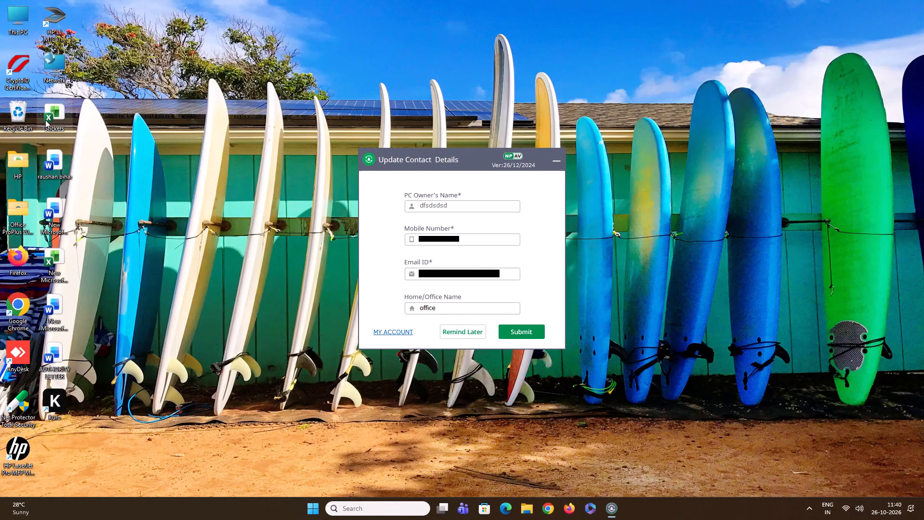
double_click(47, 119)
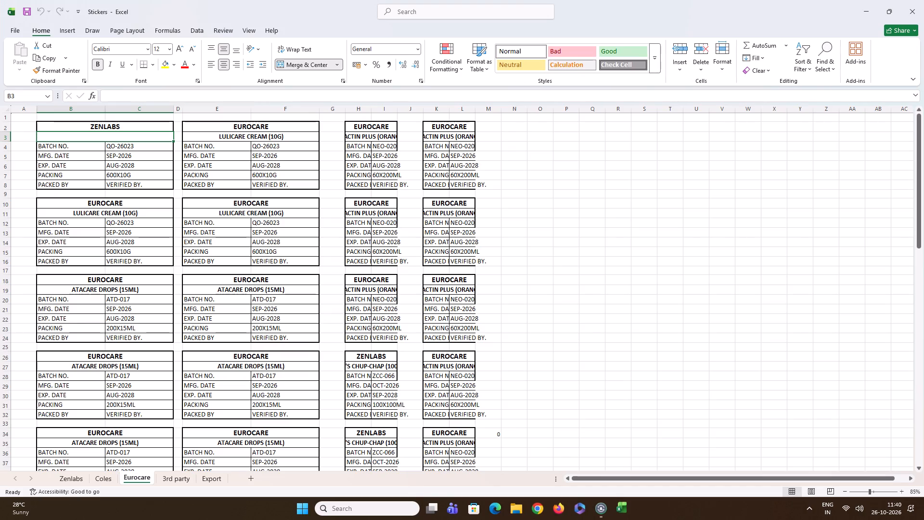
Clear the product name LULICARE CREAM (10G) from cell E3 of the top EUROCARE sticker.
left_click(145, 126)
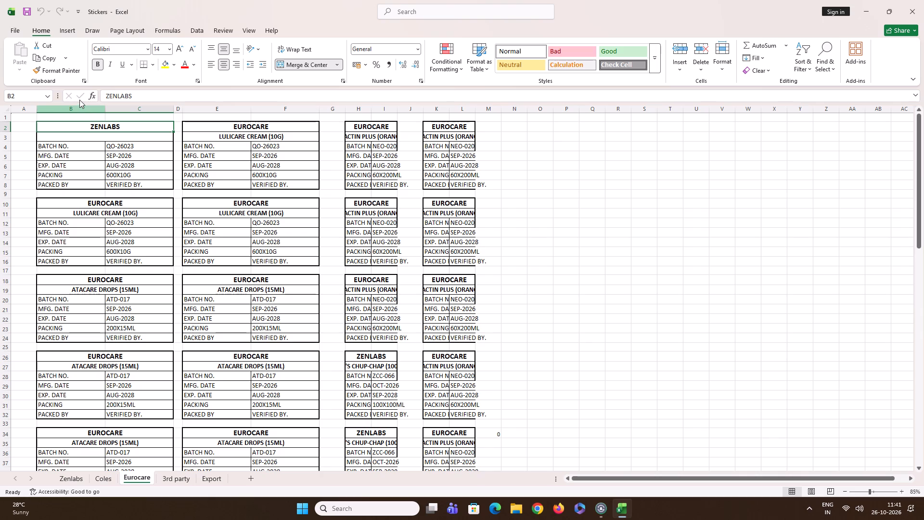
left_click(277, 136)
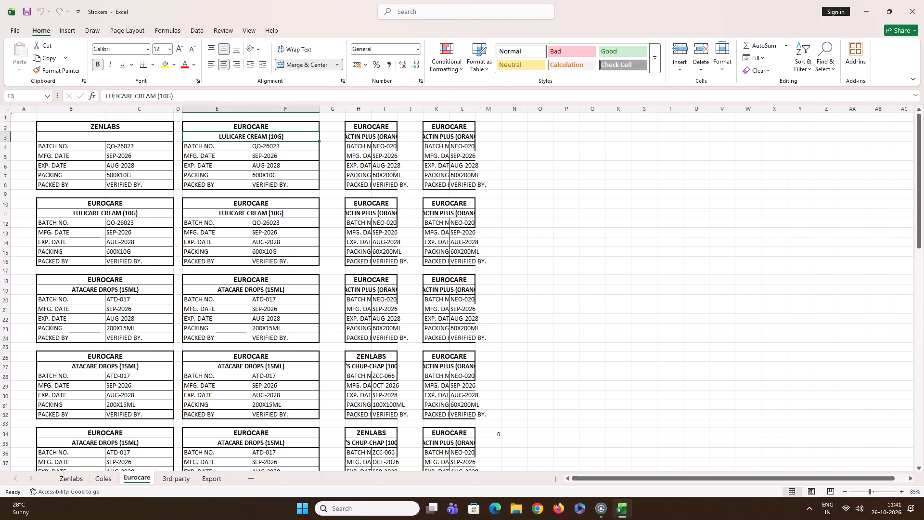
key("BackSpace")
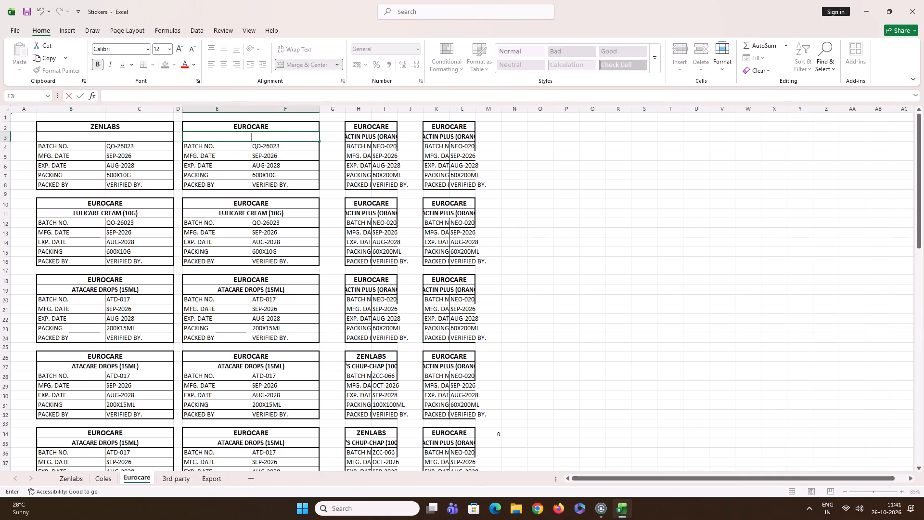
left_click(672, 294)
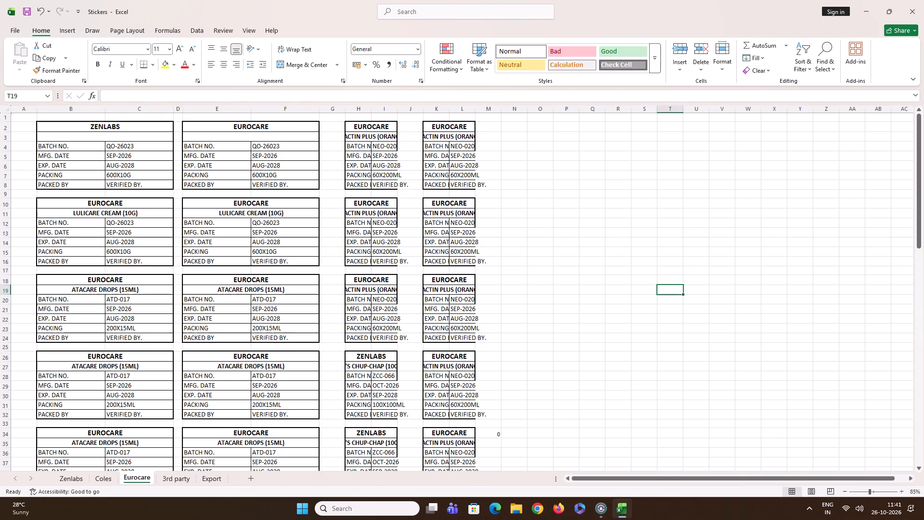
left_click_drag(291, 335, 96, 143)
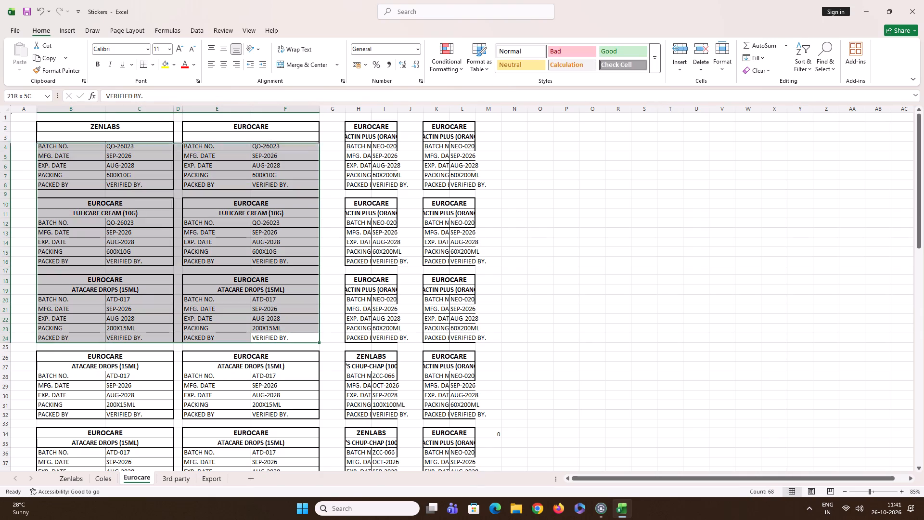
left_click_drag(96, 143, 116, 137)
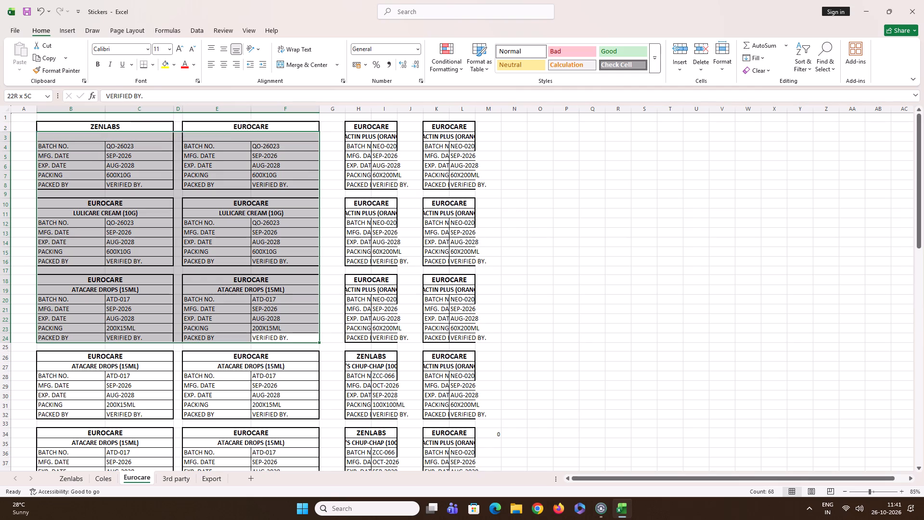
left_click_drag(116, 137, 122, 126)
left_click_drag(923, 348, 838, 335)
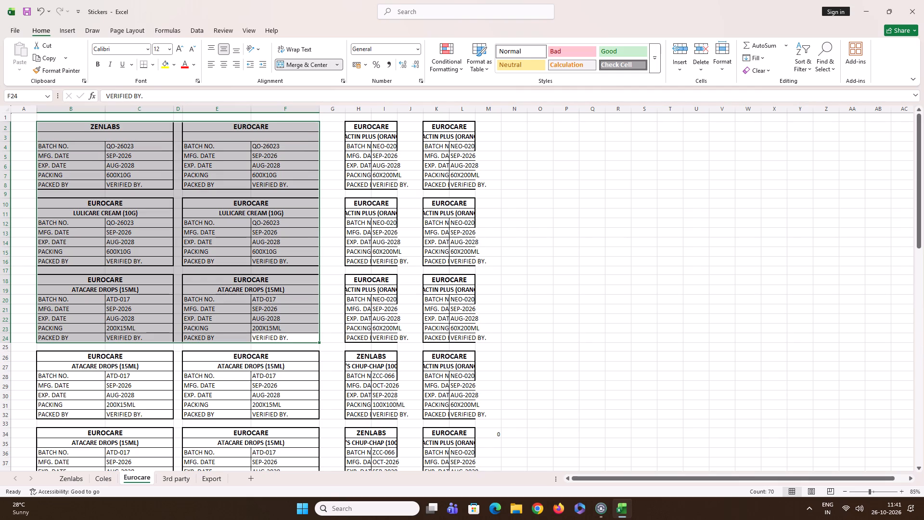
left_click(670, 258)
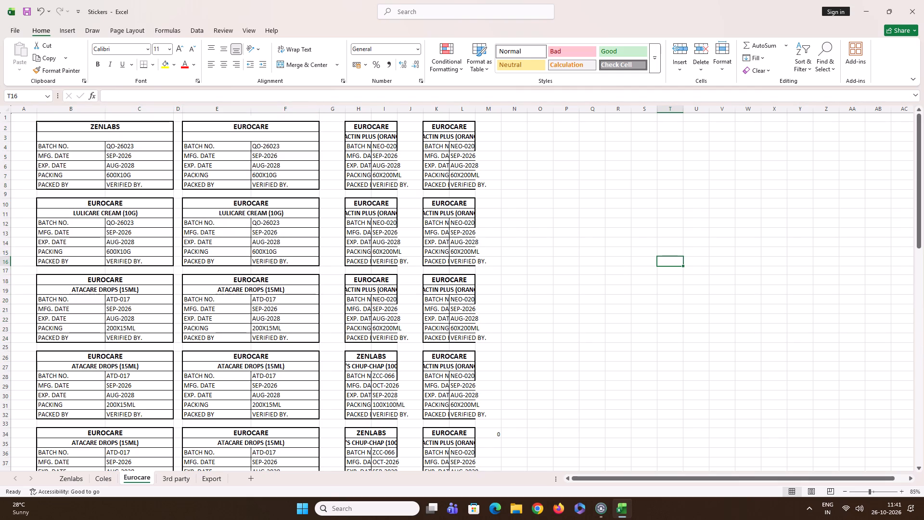
Enter EUCOFF-DM (60ML) as the product name in cell E3 of the top EUROCARE sticker.
left_click(260, 137)
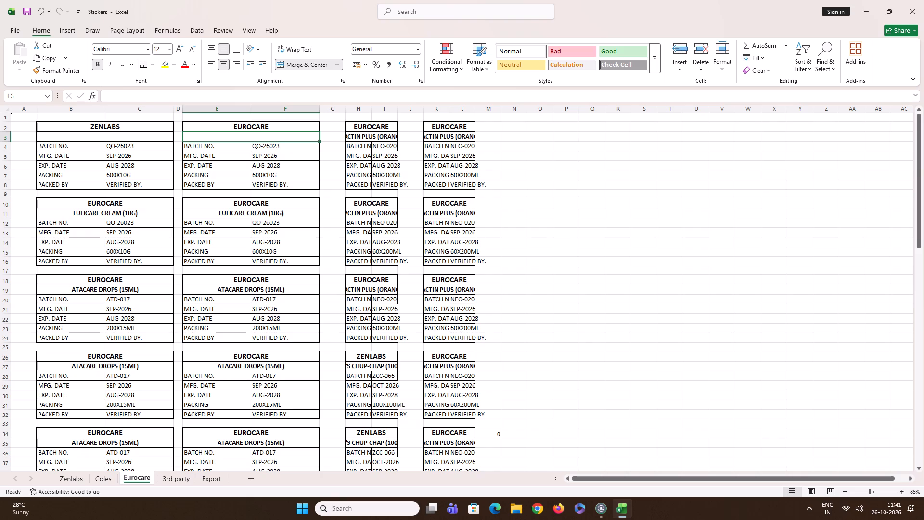
key("e")
key("u")
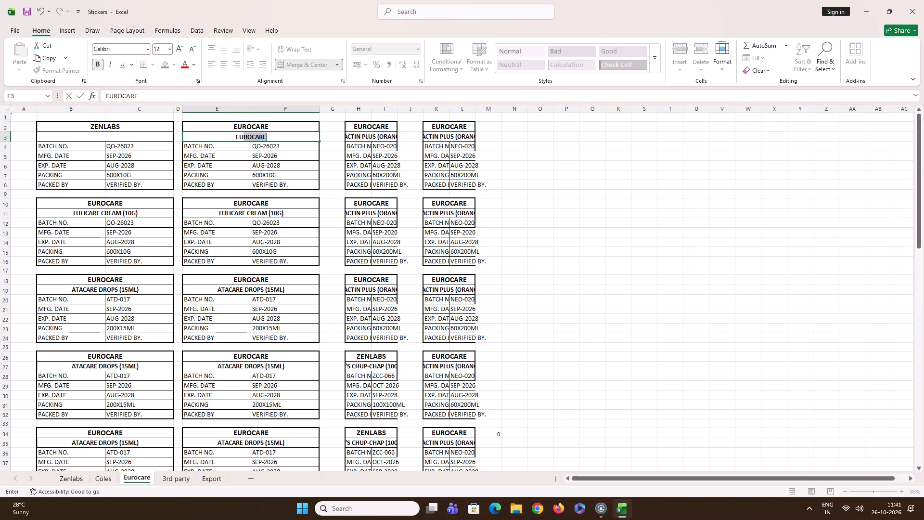
key("c")
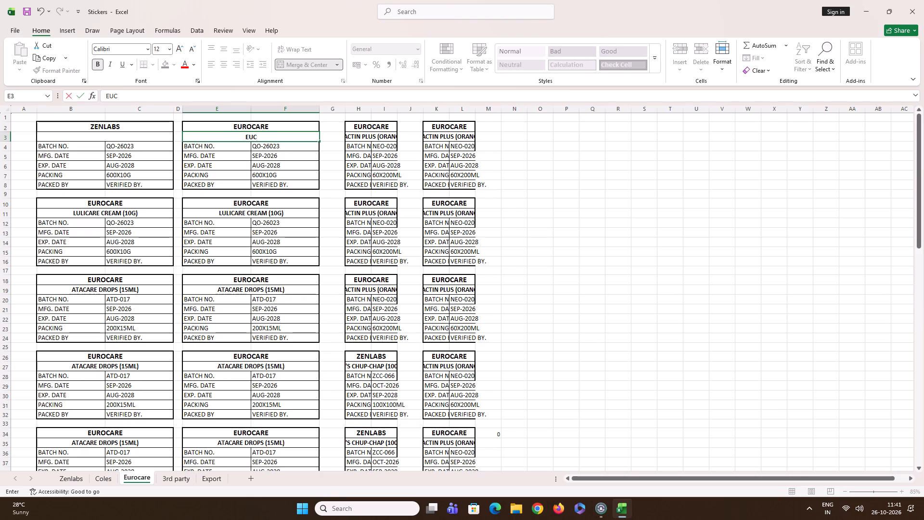
key("o")
type("FF")
key("minus")
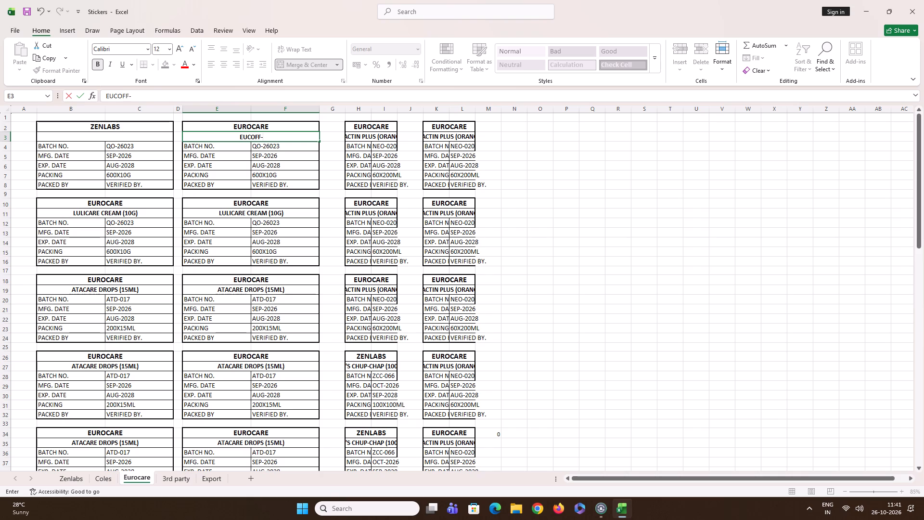
key("d")
key("m")
key("space")
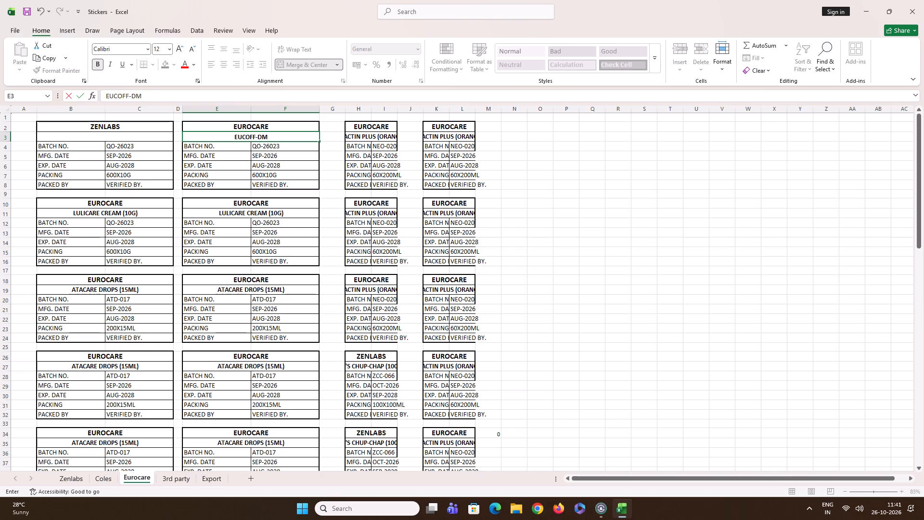
key("shift+parenleft")
type("60")
type("ML")
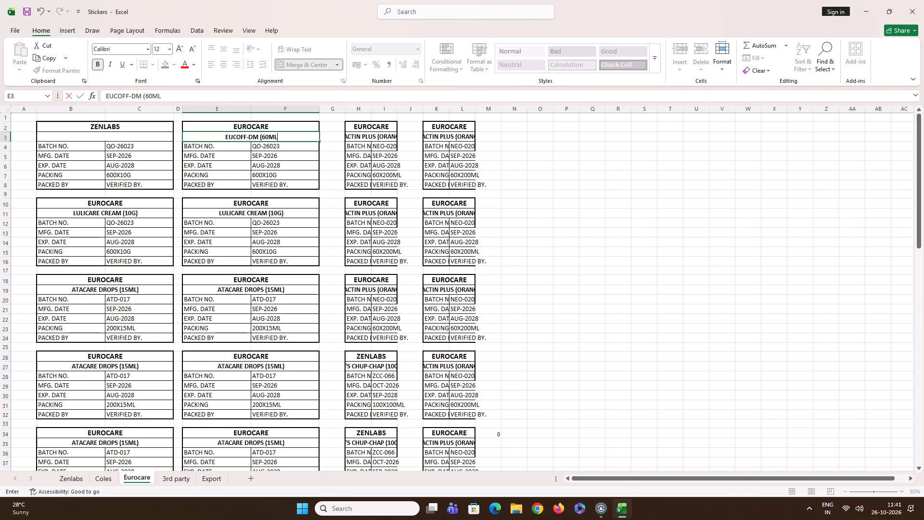
key("shift+parenright")
Set the EUCOFF-DM sticker's batch number in cell F4 to EDF-049.
left_click(285, 145)
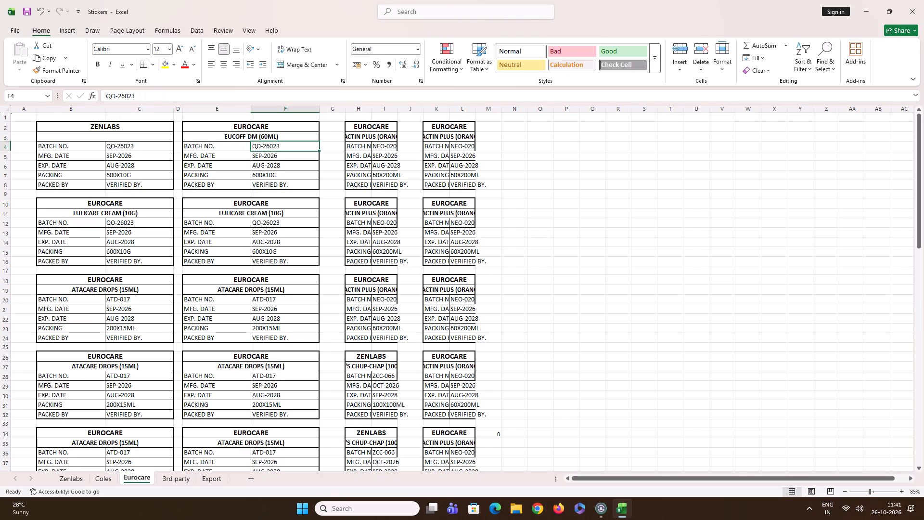
type("ED")
key("f")
key("minus")
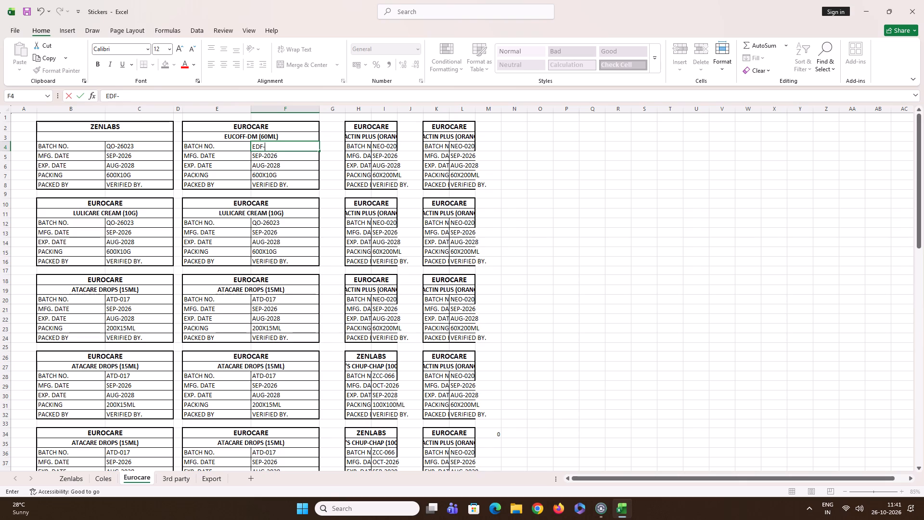
key("0")
type("49")
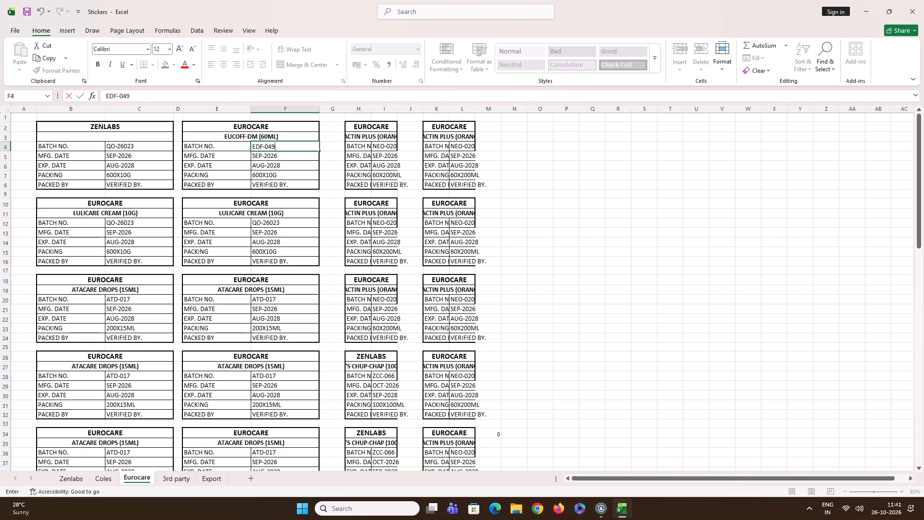
Set the EUCOFF-DM sticker's manufacturing date to OCT-2026 and its expiry date to SEP-2028 in cells F5 and F6.
left_click(269, 157)
key("BackSpace")
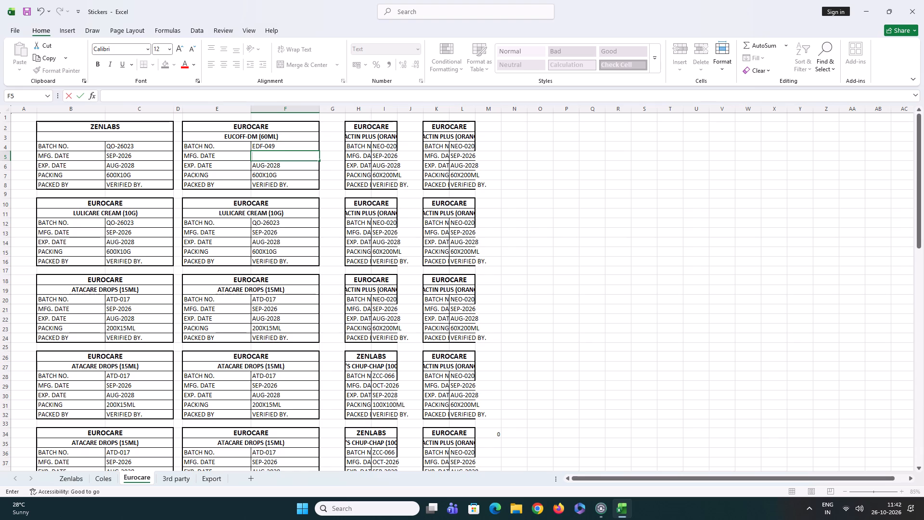
key("o")
type("CT-202")
key("6")
left_click(265, 167)
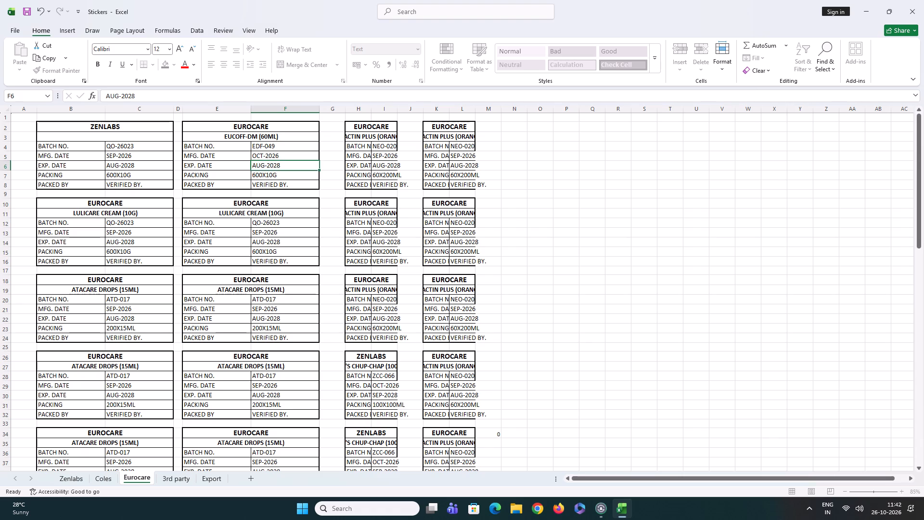
key("BackSpace")
type("SEP-")
type("2028")
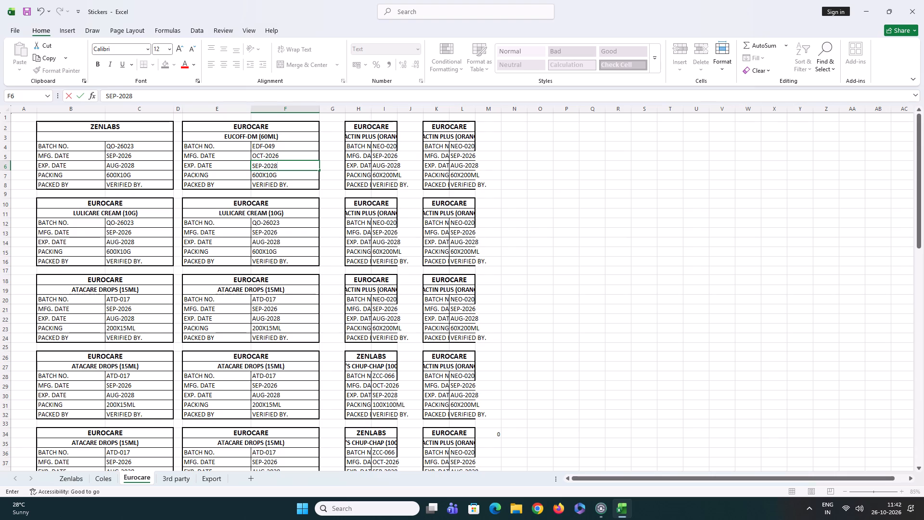
Set the EUCOFF-DM sticker's packing in cell F7 to 200X60ML.
left_click(268, 176)
key("BackSpace")
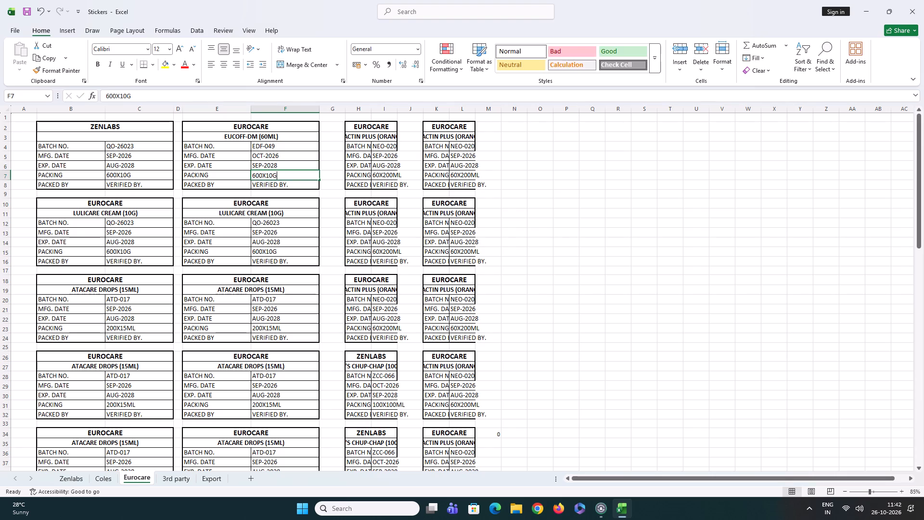
type("200X")
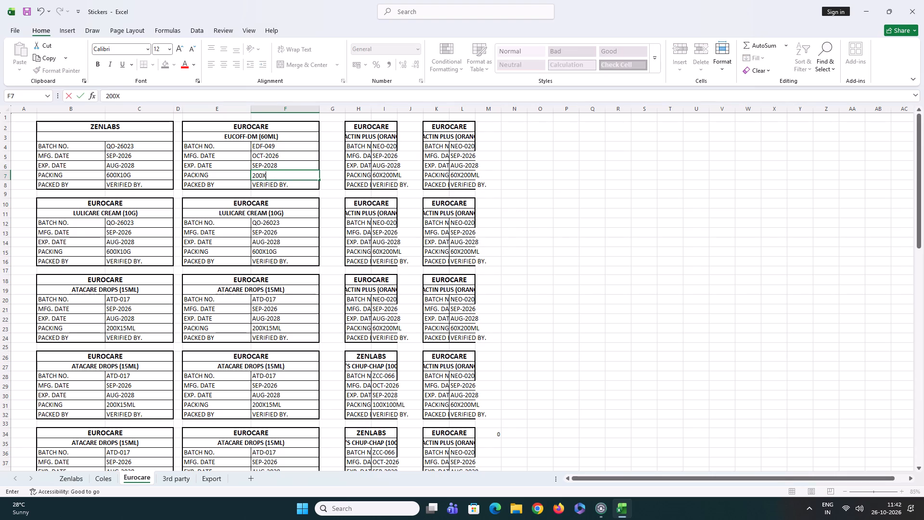
type("60ML")
Copy the complete EUCOFF-DM sticker in E2:F8 over the ZENLABS sticker starting at cell B2.
left_click_drag(197, 126, 241, 172)
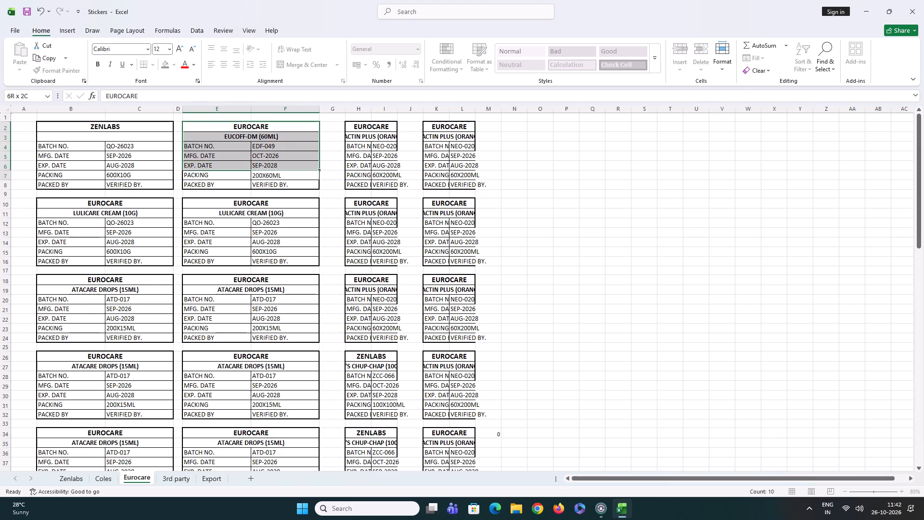
left_click_drag(241, 172, 256, 185)
key("ctrl+c")
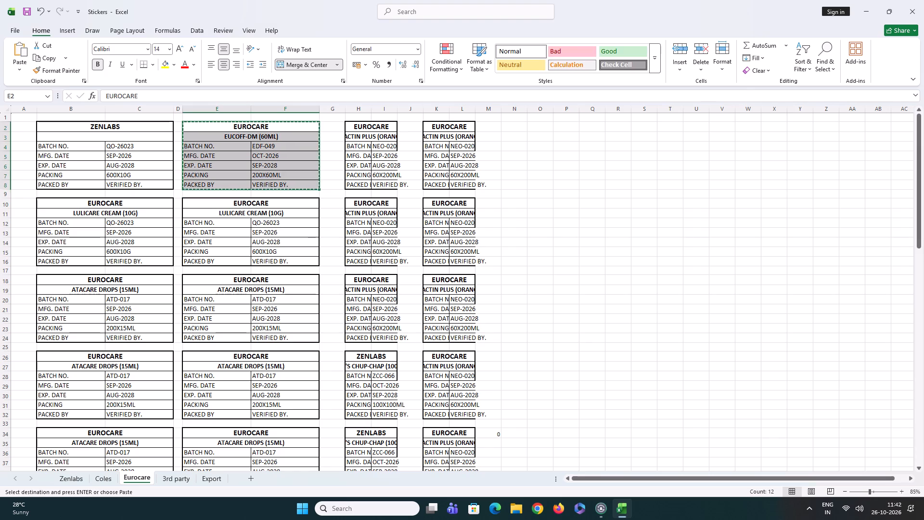
left_click(141, 125)
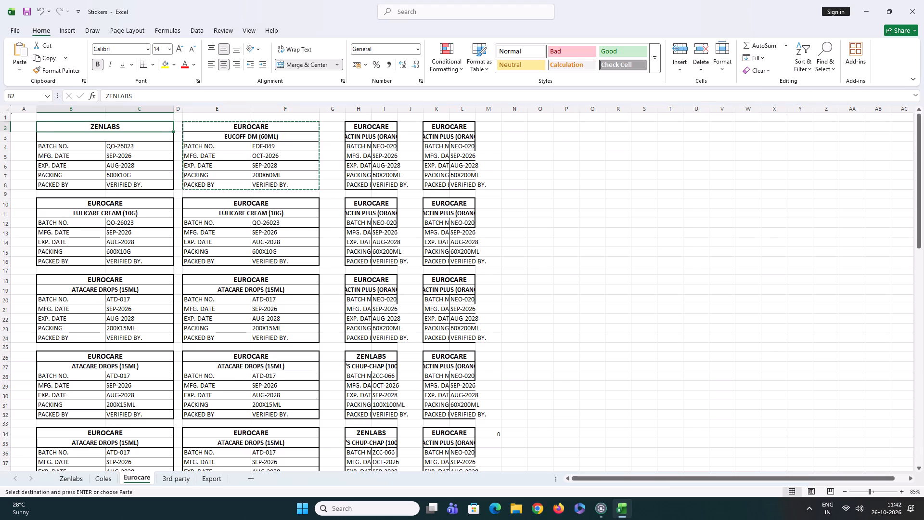
key("ctrl+v")
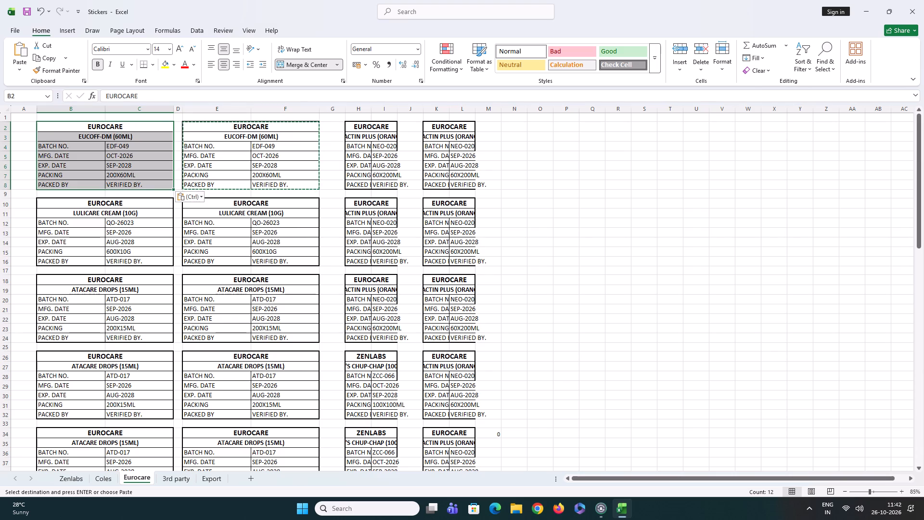
Paste the copied EUCOFF-DM sticker over the six sticker blocks starting at cells B10, E10, B18, E18, B26 and E26.
left_click(111, 202)
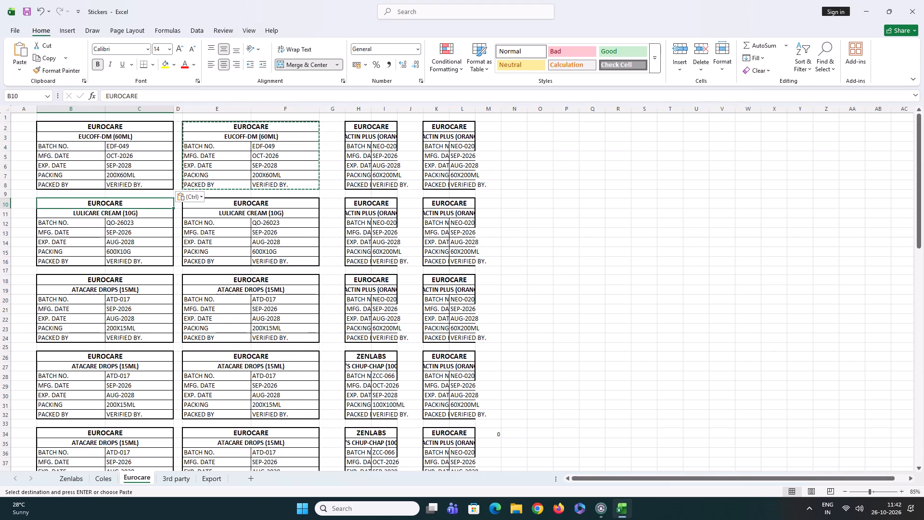
key("ctrl+v")
left_click(199, 204)
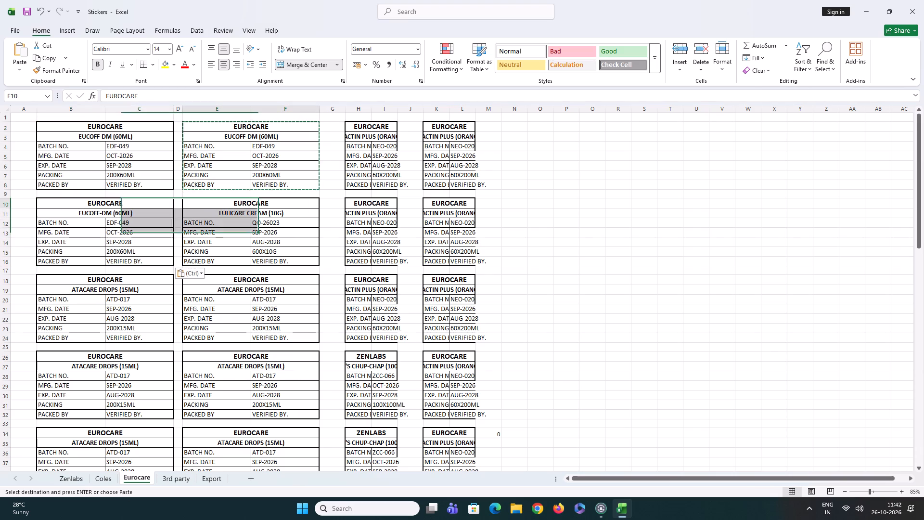
key("ctrl+v")
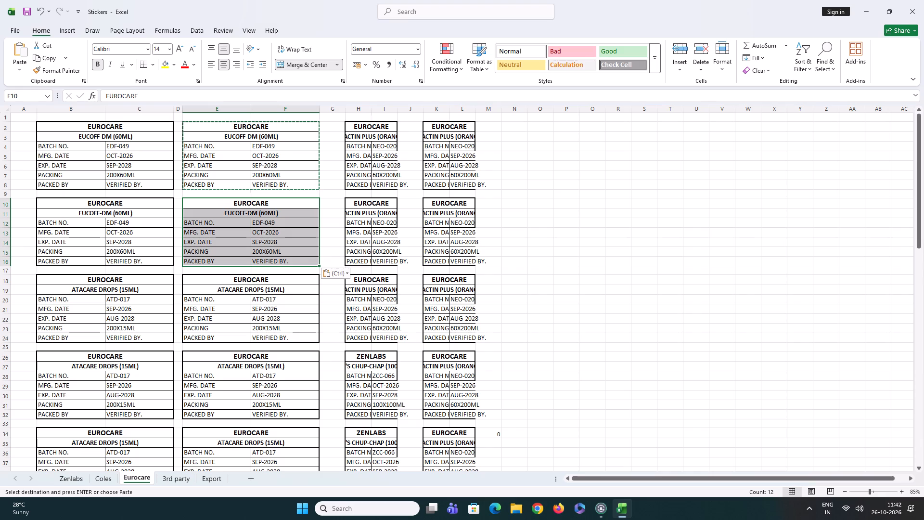
left_click(141, 280)
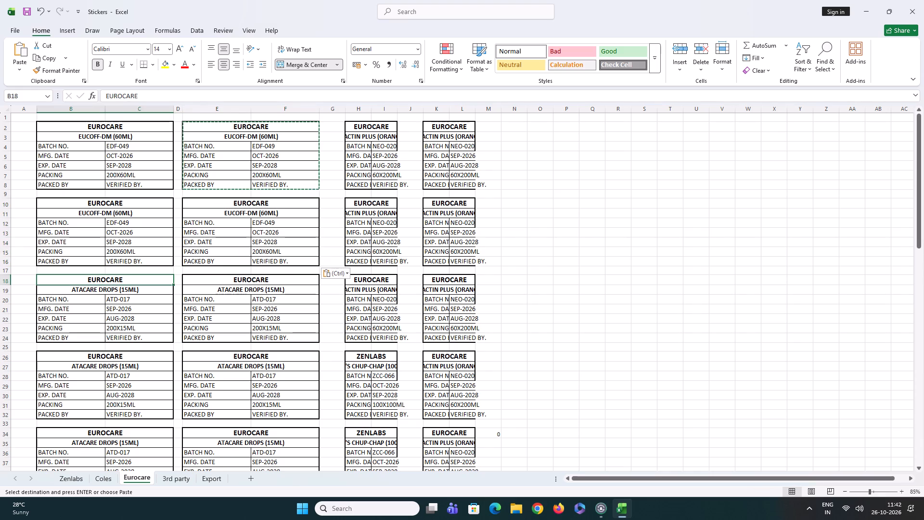
key("ctrl+v")
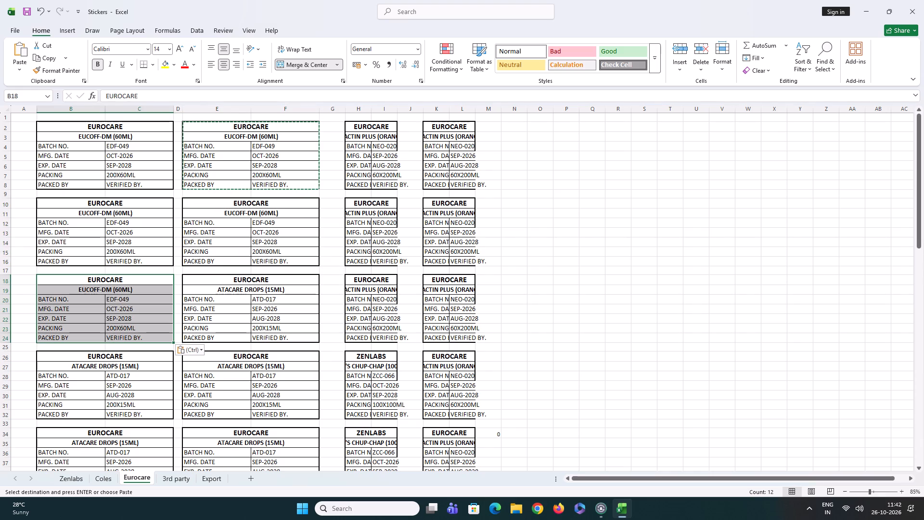
left_click(204, 279)
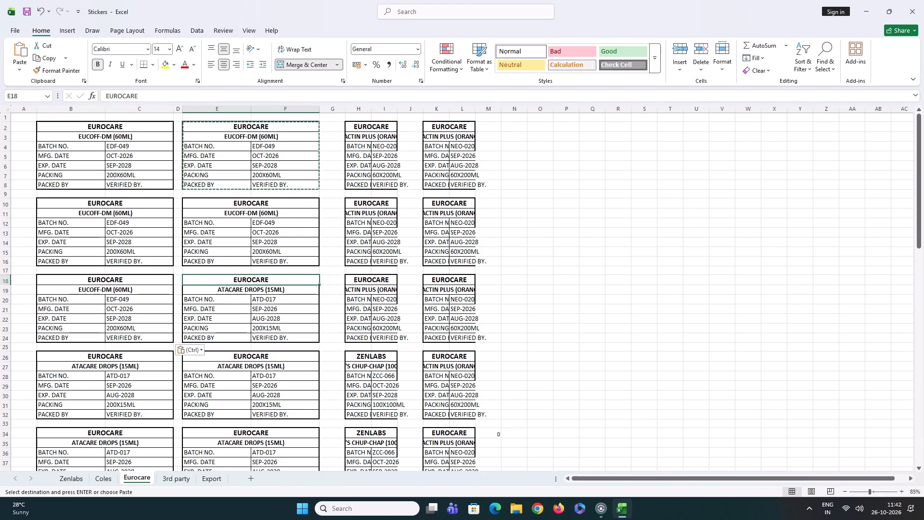
key("ctrl+v")
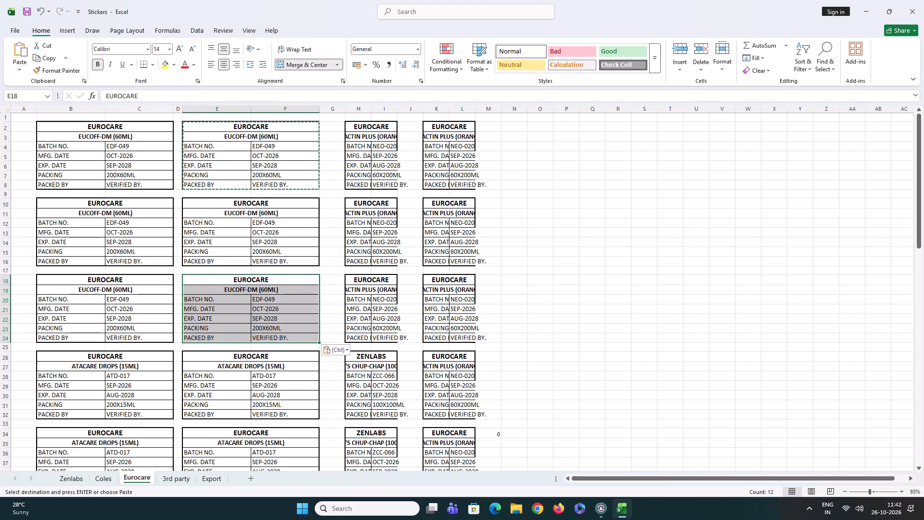
left_click(132, 356)
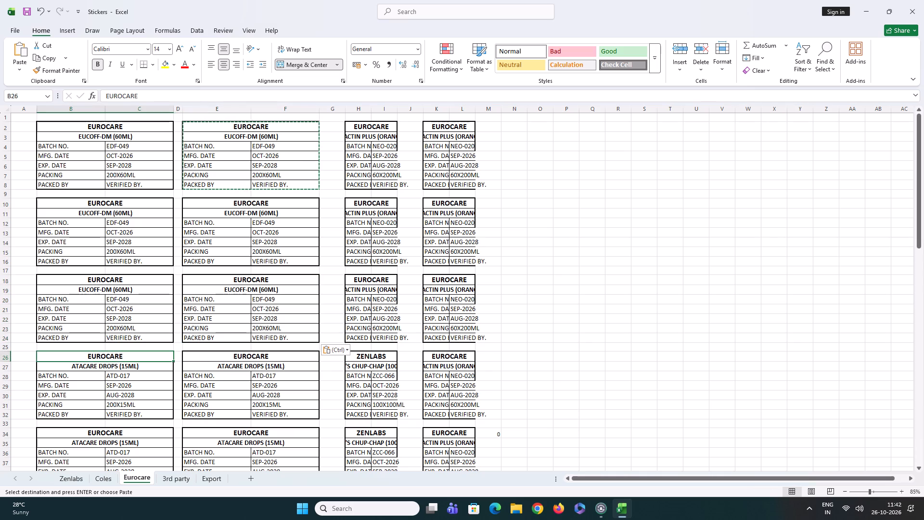
key("ctrl+v")
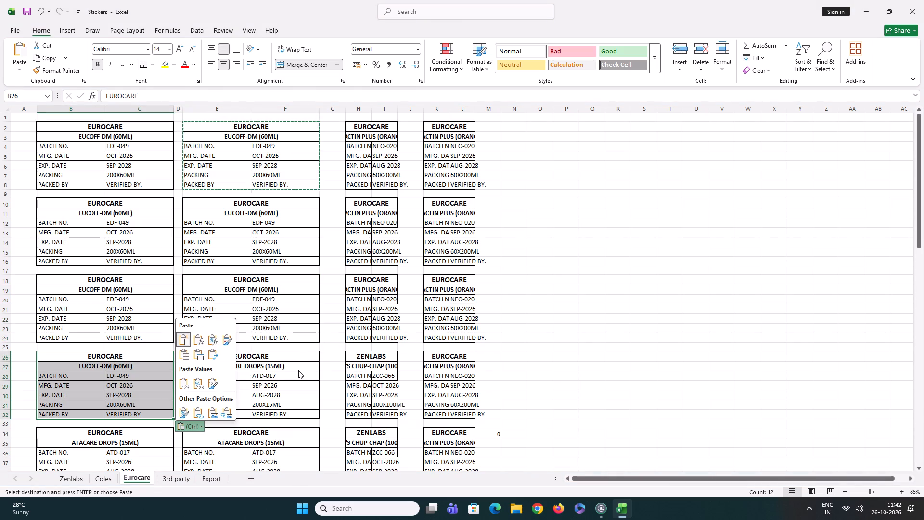
left_click(296, 352)
left_click(292, 358)
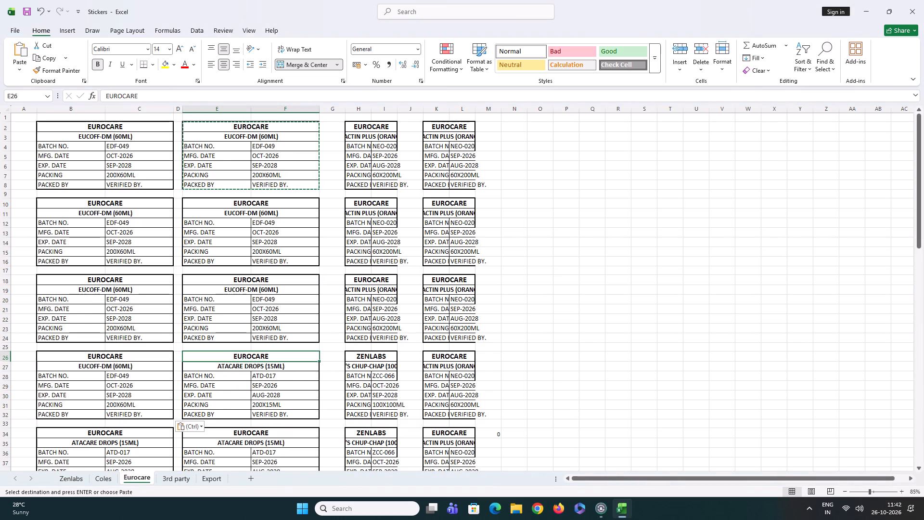
key("ctrl+v")
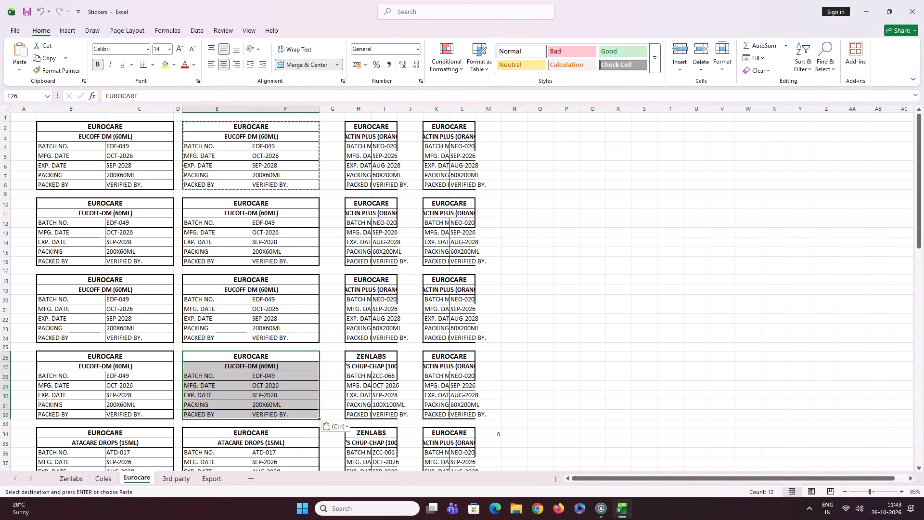
Copy the eight EUCOFF-DM stickers in B2:F32 to the blocks starting at cell B34, replacing the existing data.
left_click(61, 126)
left_click_drag(61, 126, 216, 202)
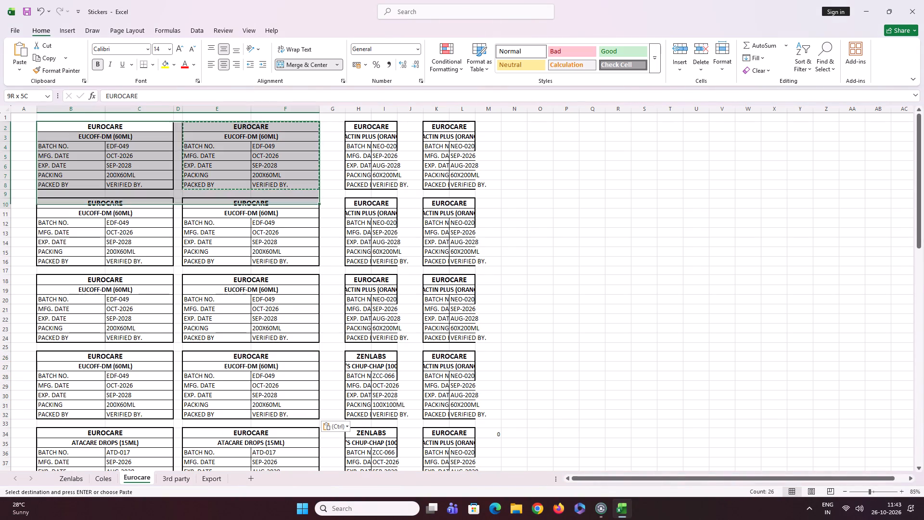
left_click_drag(216, 202, 237, 414)
key("ctrl+c")
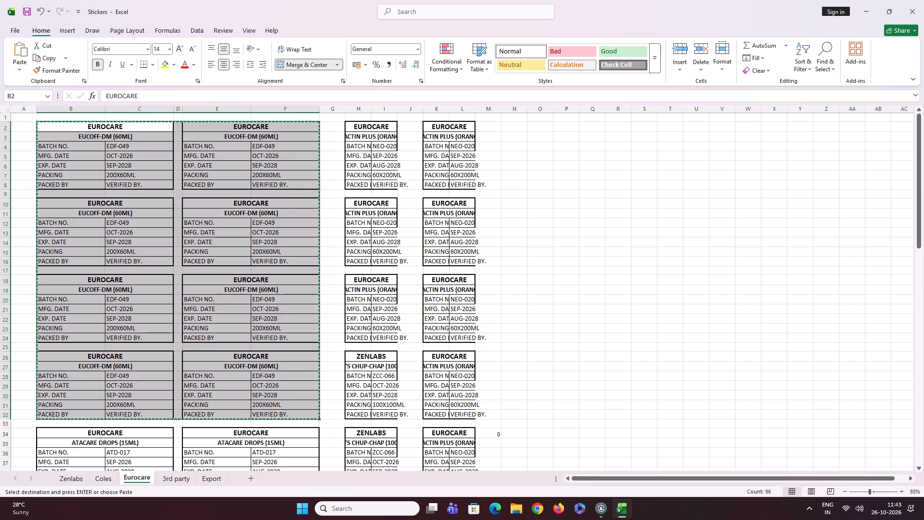
left_click(147, 435)
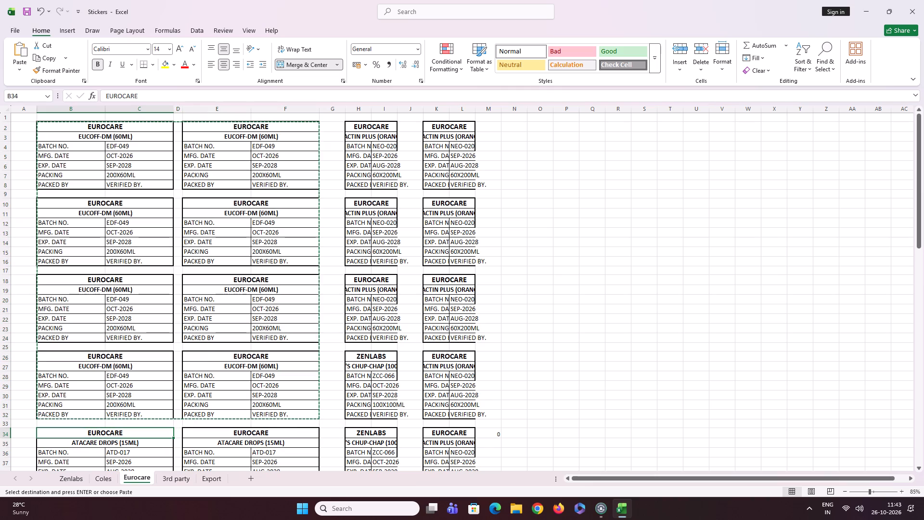
key("ctrl+v")
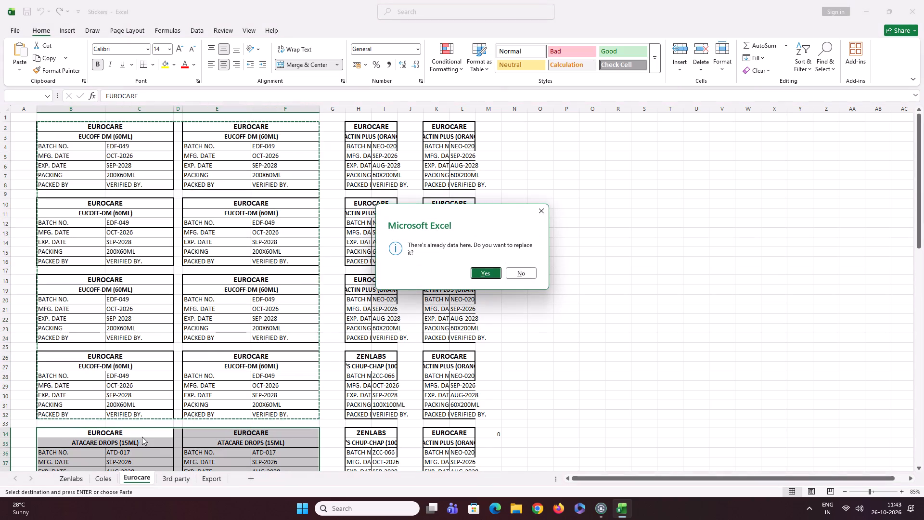
left_click(481, 271)
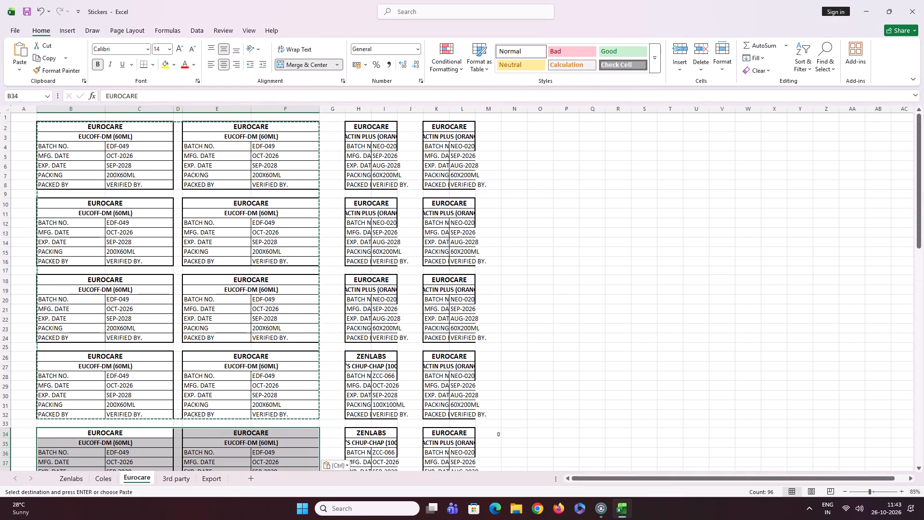
Print only the selected EUCOFF-DM stickers in B2:F56, using the HP LaserJet Pro MFP printer.
left_click_drag(55, 126, 295, 404)
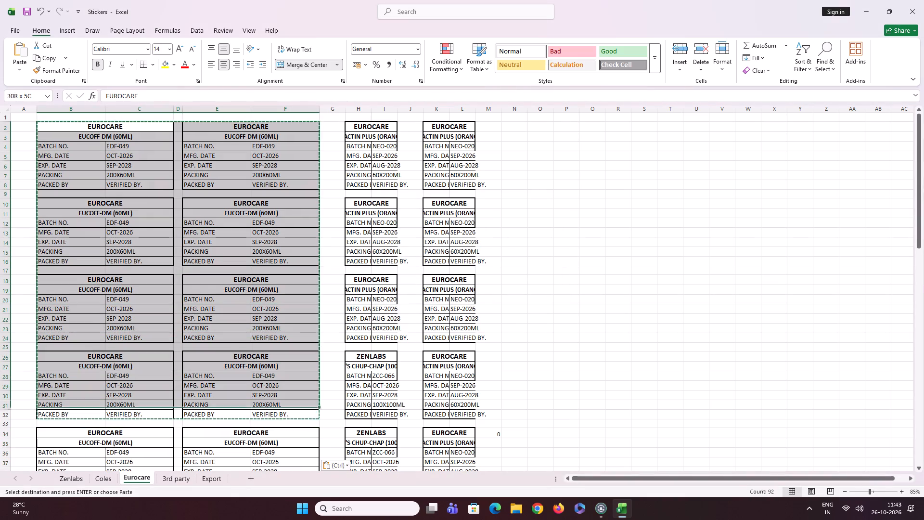
left_click_drag(295, 404, 289, 479)
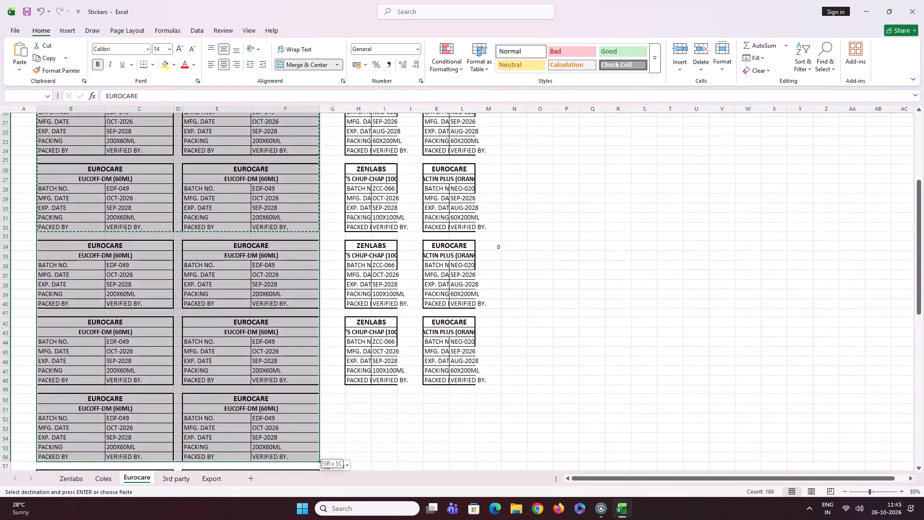
left_click_drag(289, 479, 269, 370)
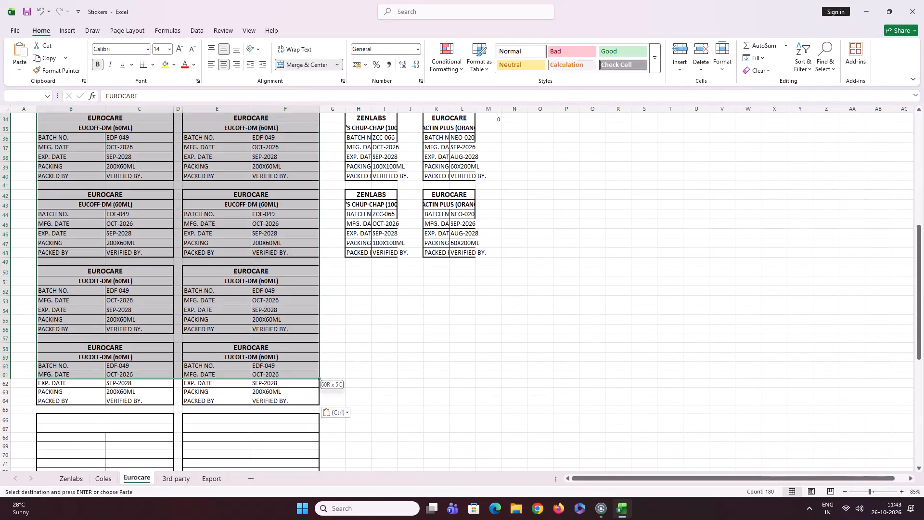
left_click_drag(269, 370, 271, 331)
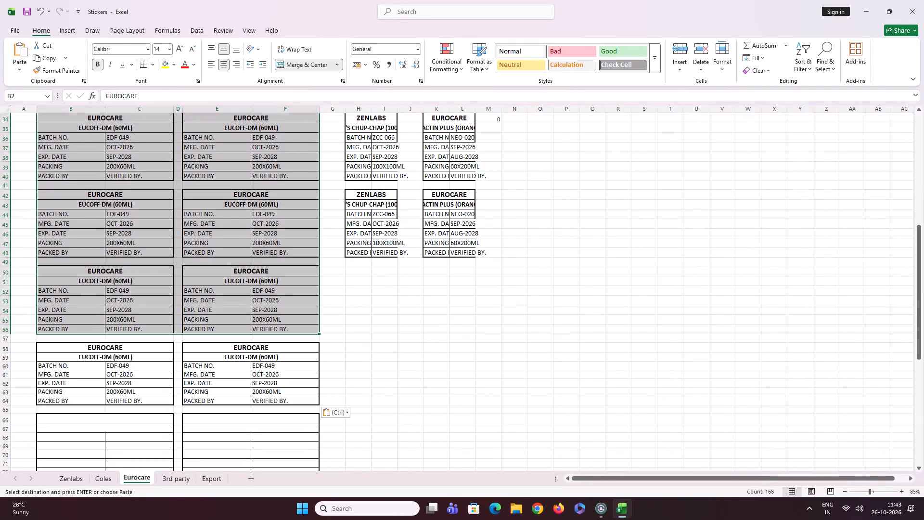
key("ctrl+p")
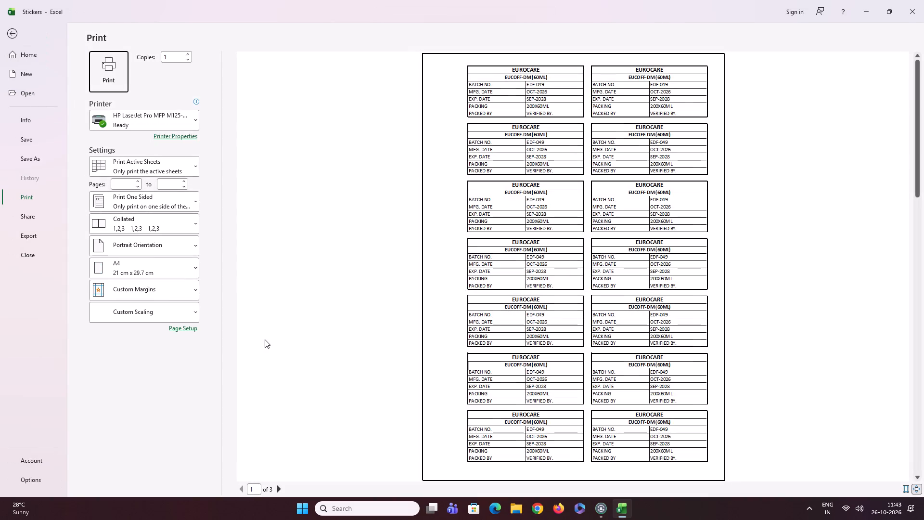
left_click(121, 161)
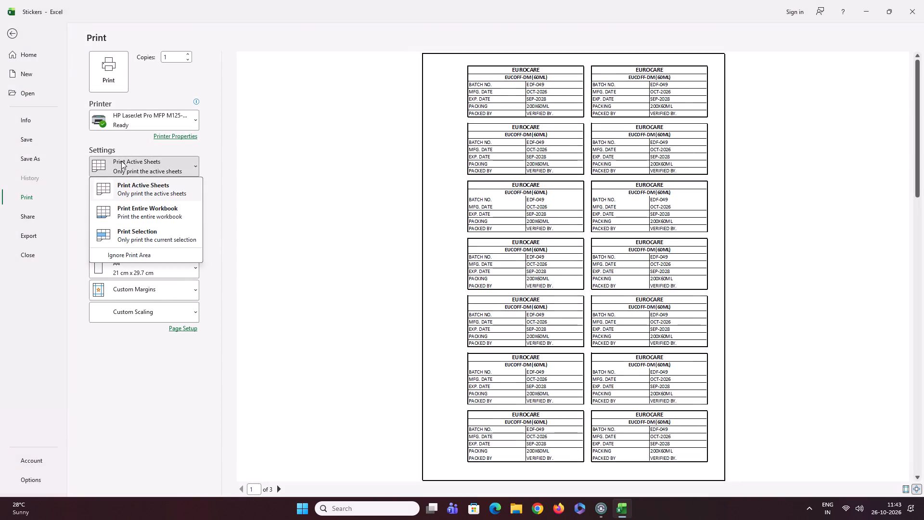
left_click(124, 237)
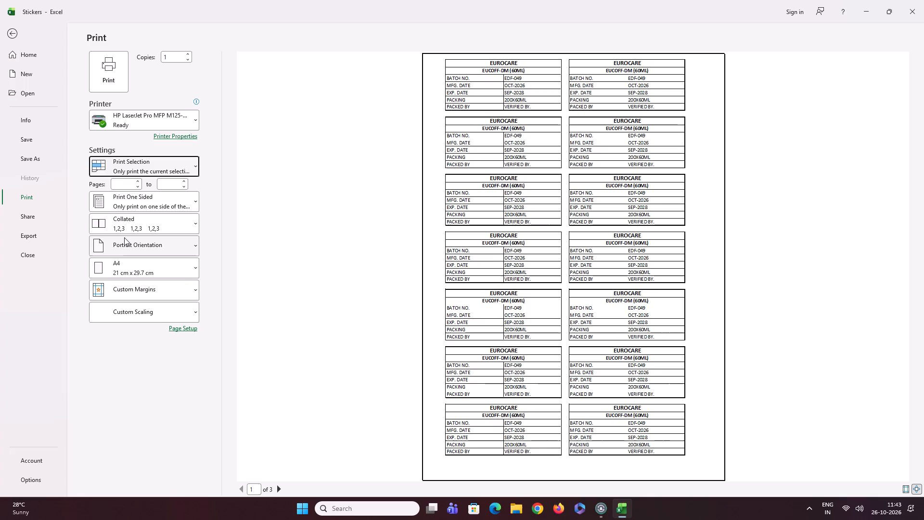
left_click(117, 73)
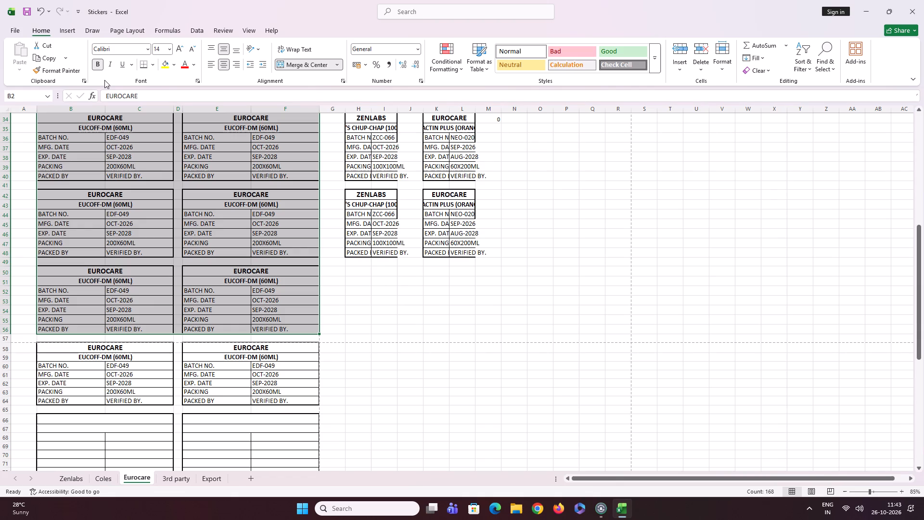
Print the same sticker selection again using the Kyocera ECOSYS M2040dn KX printer.
key("ctrl+p")
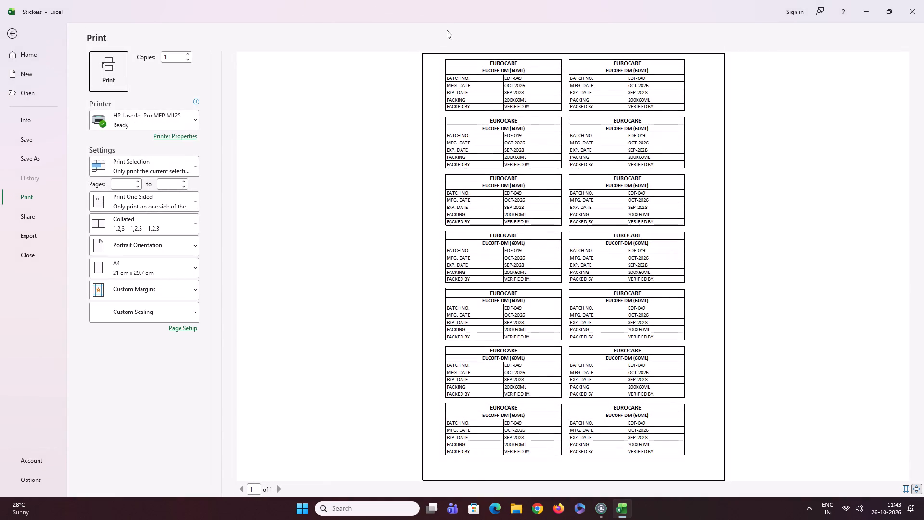
left_click(191, 120)
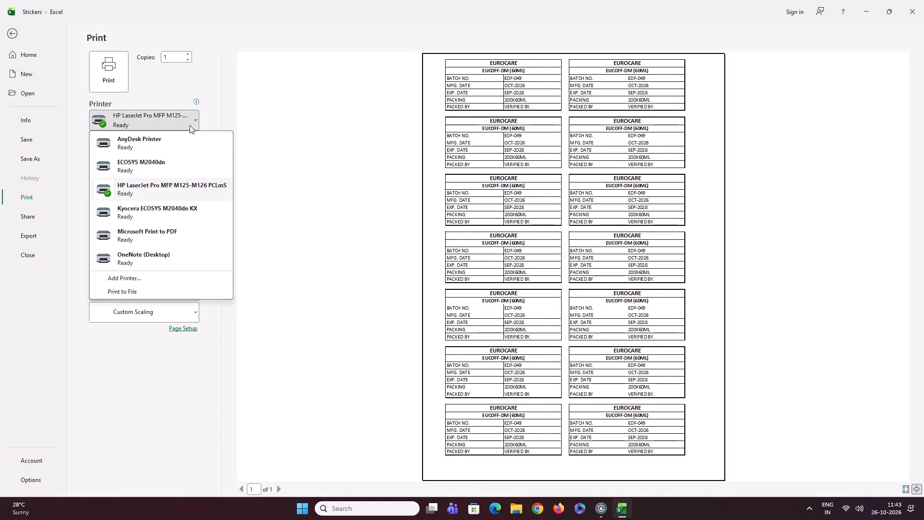
left_click(173, 207)
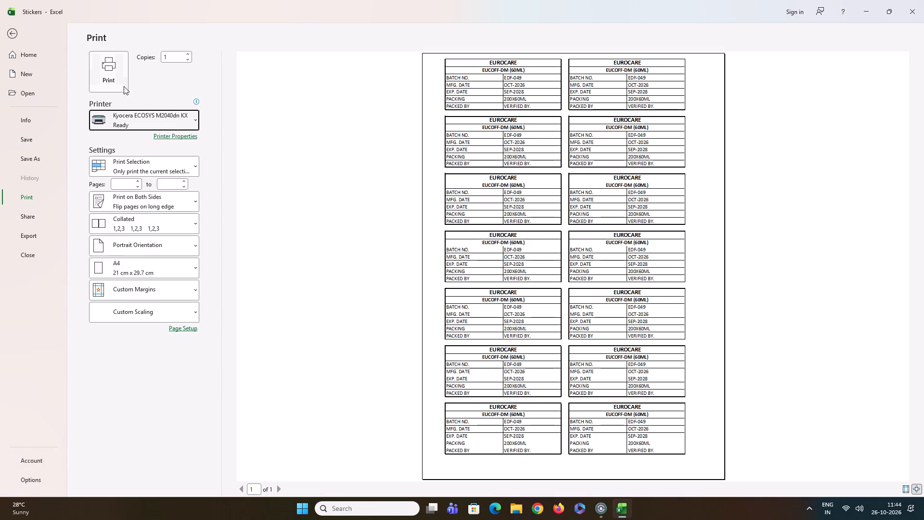
left_click(116, 73)
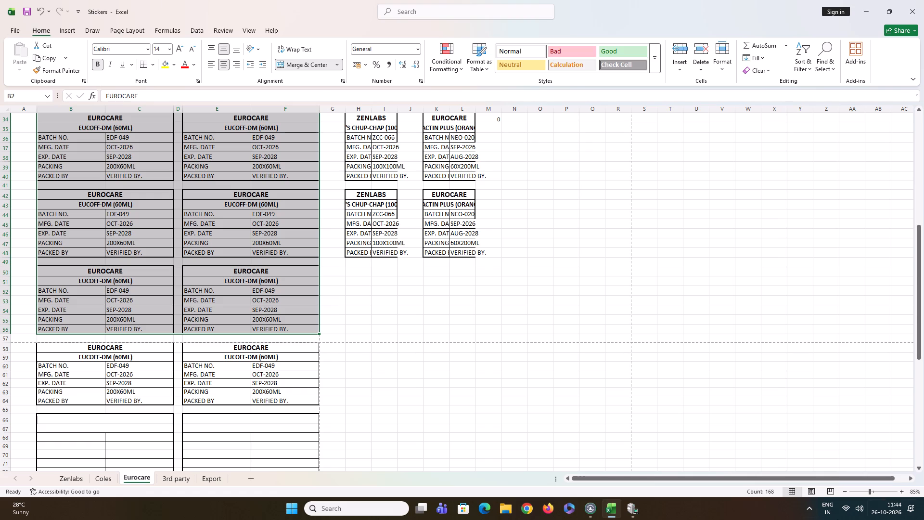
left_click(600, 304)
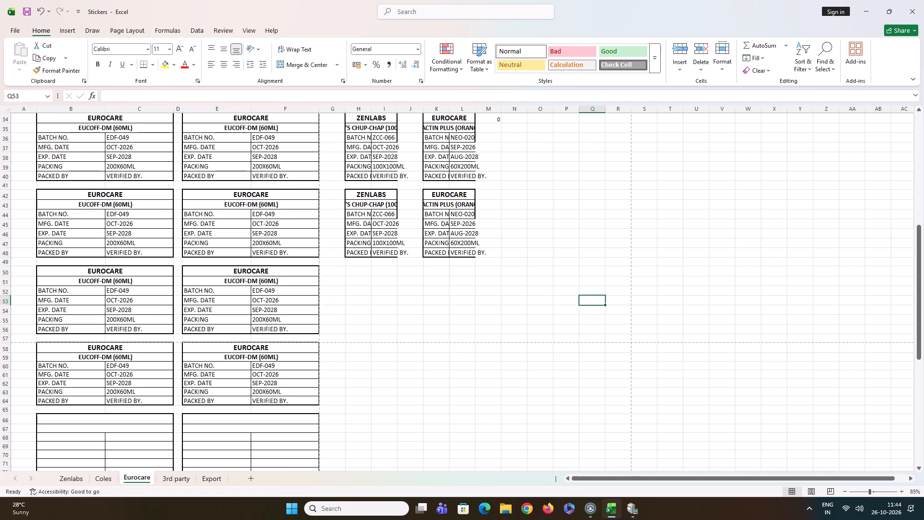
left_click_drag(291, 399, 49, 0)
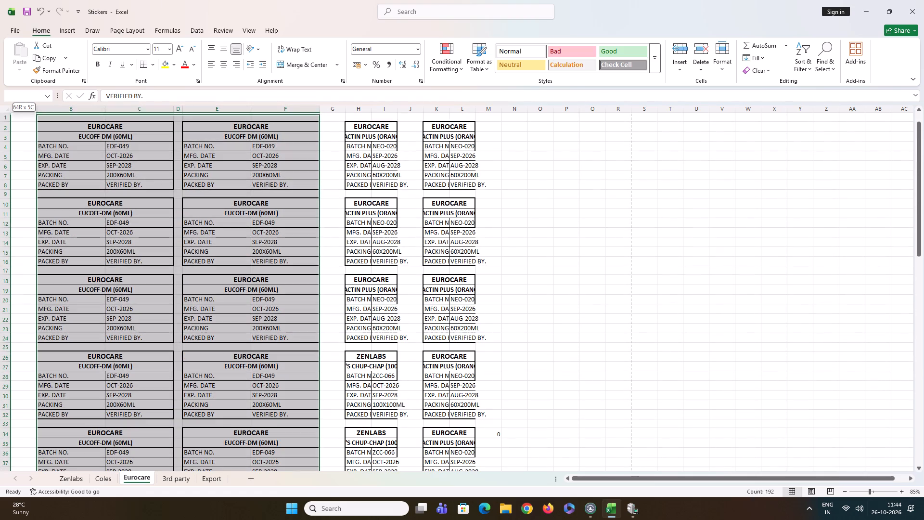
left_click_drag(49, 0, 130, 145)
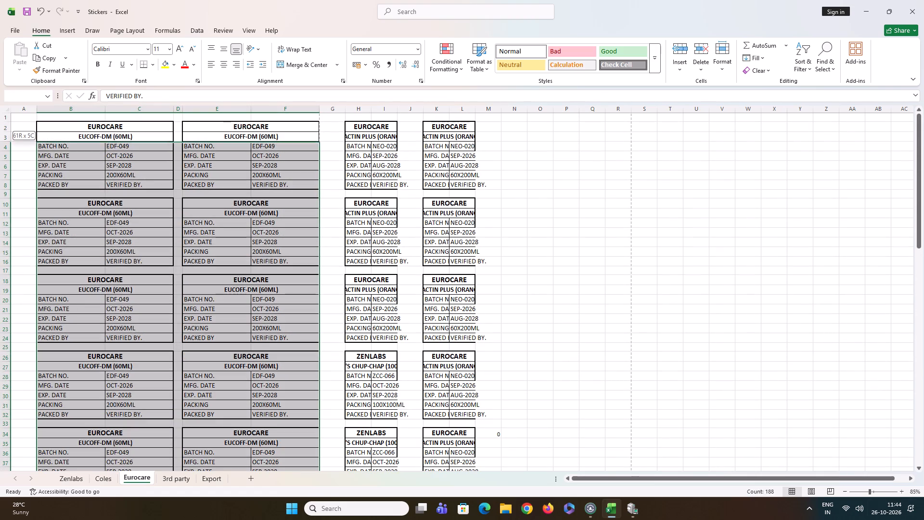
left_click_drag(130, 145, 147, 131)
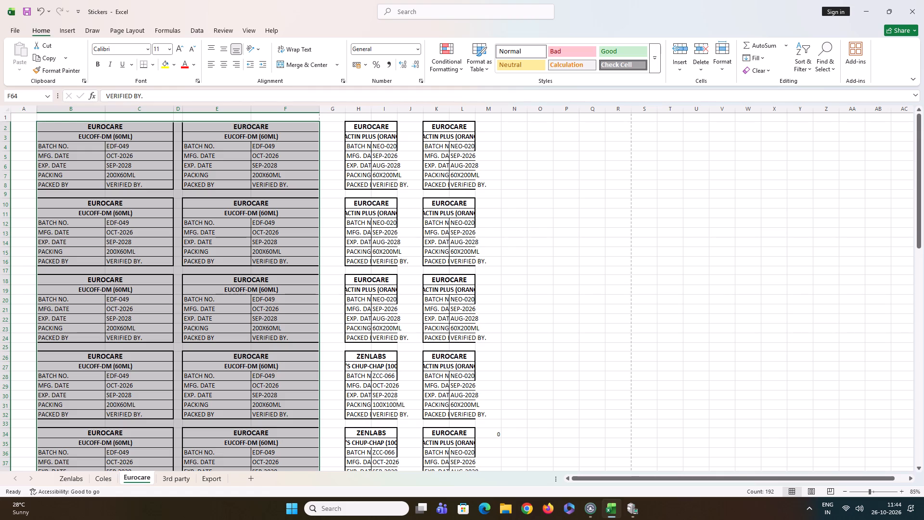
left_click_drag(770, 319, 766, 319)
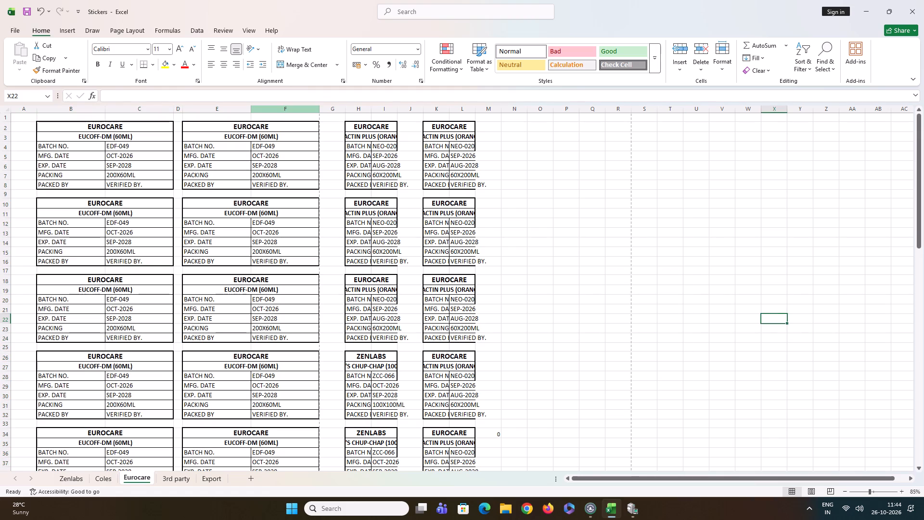
Replace the company heading in cell B2 of the first sticker with COLES.
left_click(127, 129)
key("BackSpace")
type("COLES")
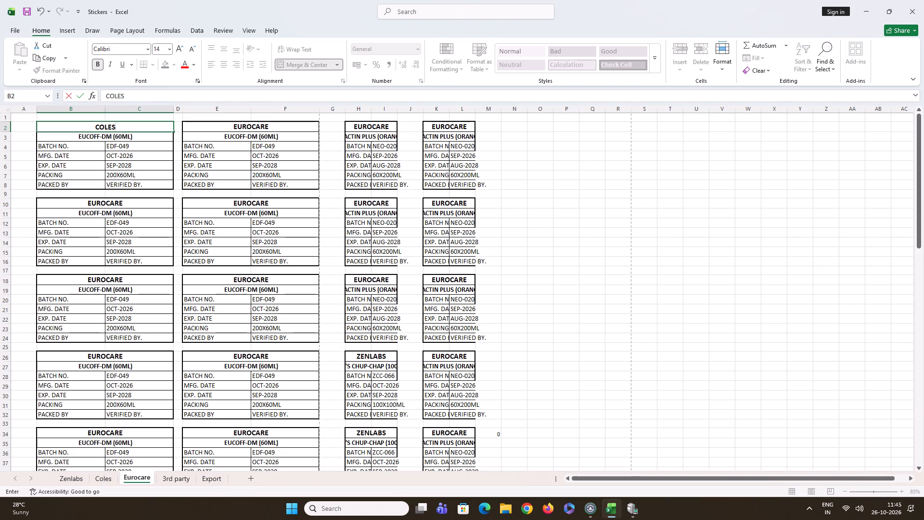
Replace the product name in cell B3 of the COLES sticker with RBC RED (200ML).
left_click(142, 137)
key("BackSpace")
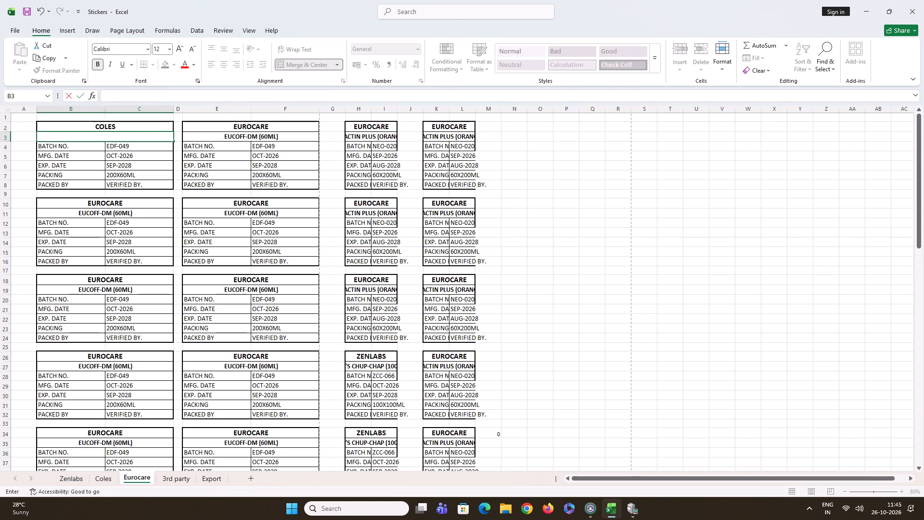
key("r")
key("b")
type("C")
key("space")
type("RED")
key("space")
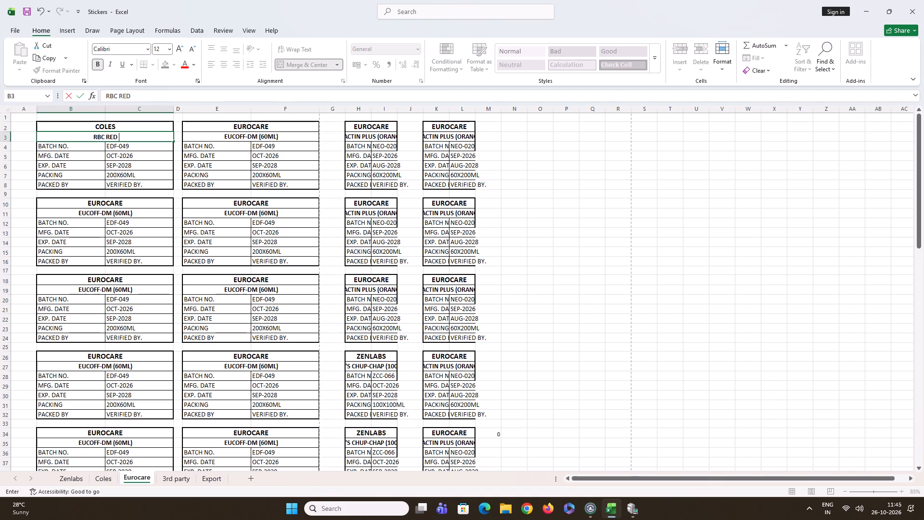
key("shift+parenleft")
type("200ML")
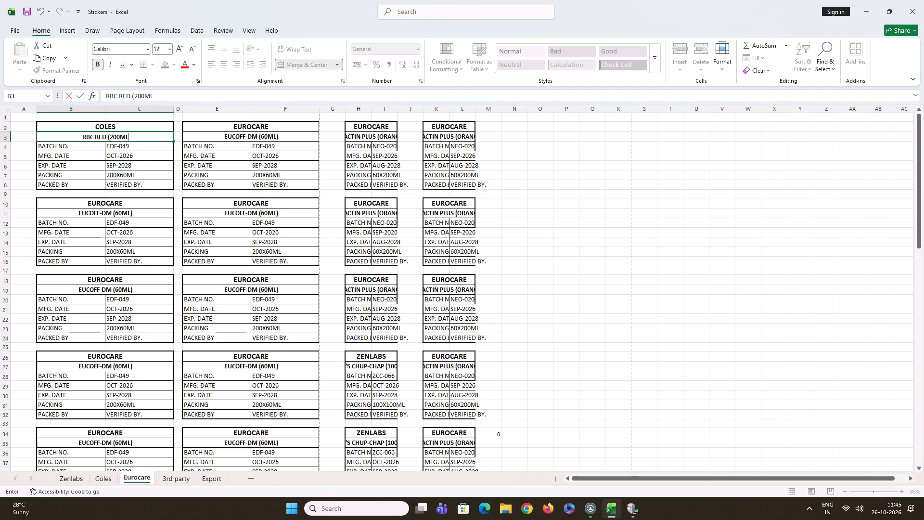
key("shift+parenright")
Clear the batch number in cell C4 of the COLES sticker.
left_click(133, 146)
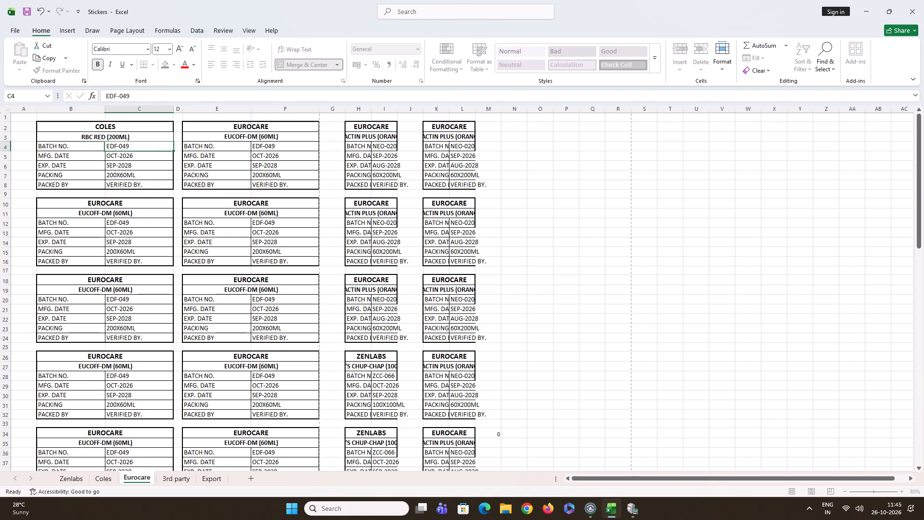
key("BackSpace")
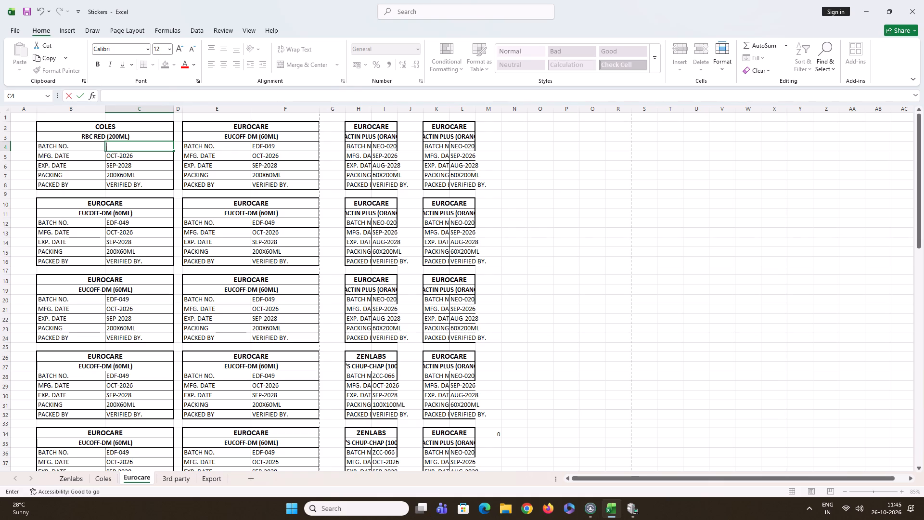
Change the product name in cell B3 to RBC RED (SUGAR FREE) CHOCO FLV. 200ML.
left_click(149, 137)
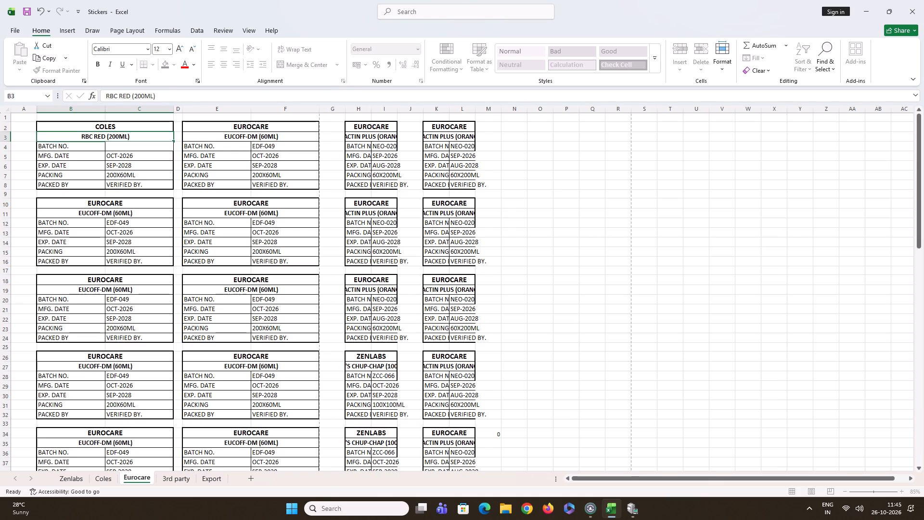
left_click(162, 94)
key("BackSpace")
key("BackSpace")
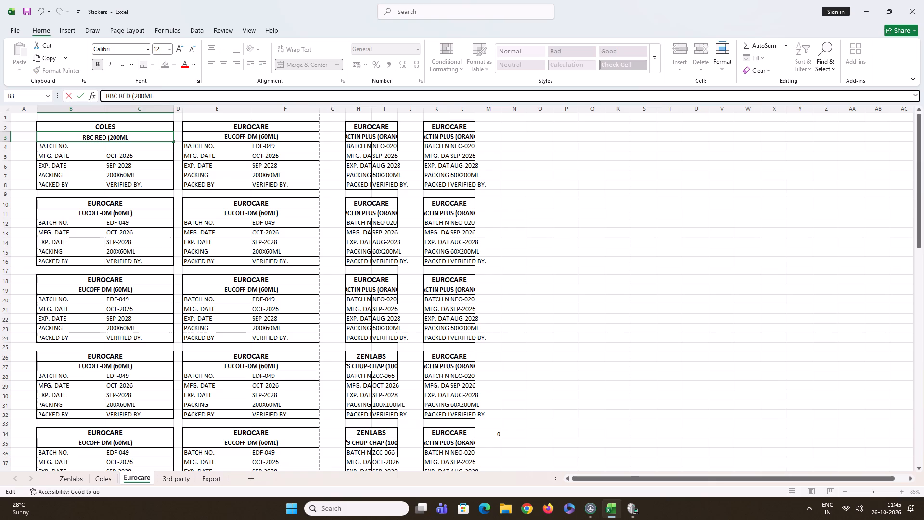
key("BackSpace")
key("BackSpace")
key("BackSpace")
key("BackSpace")
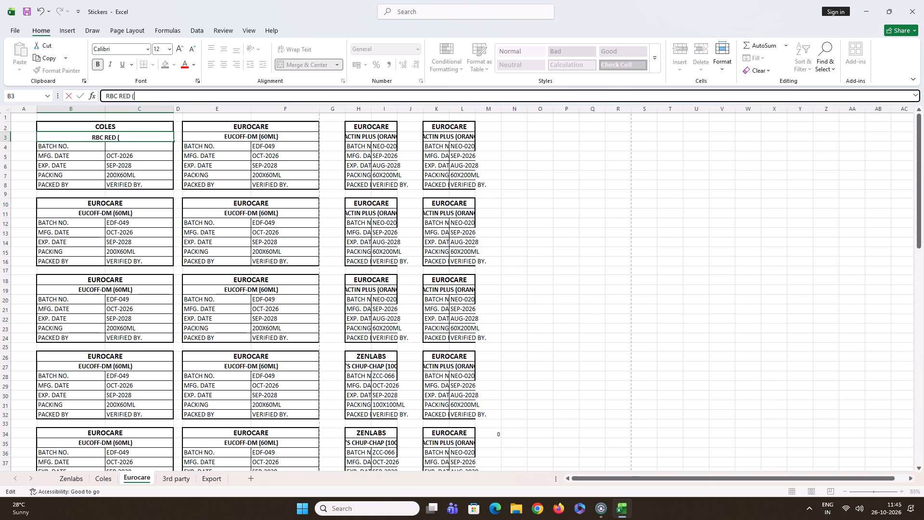
key("s")
key("u")
type("GAR")
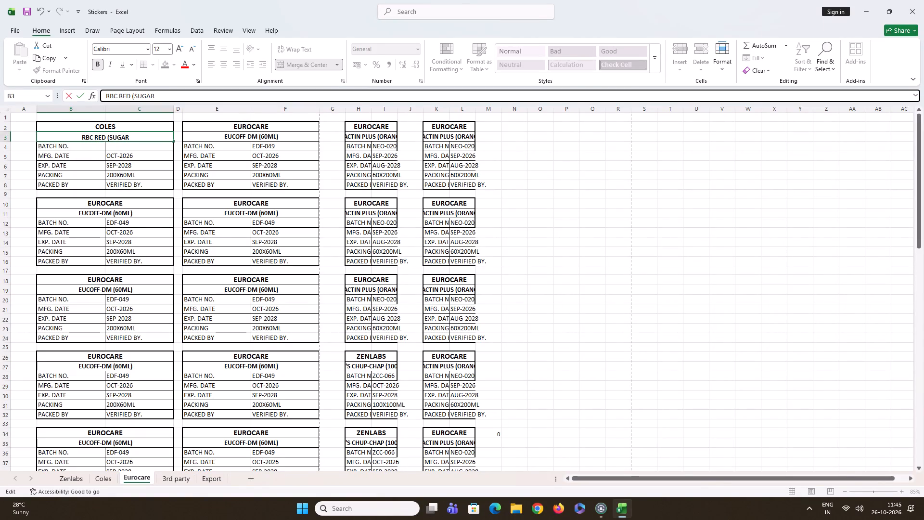
key("space")
type("FREE")
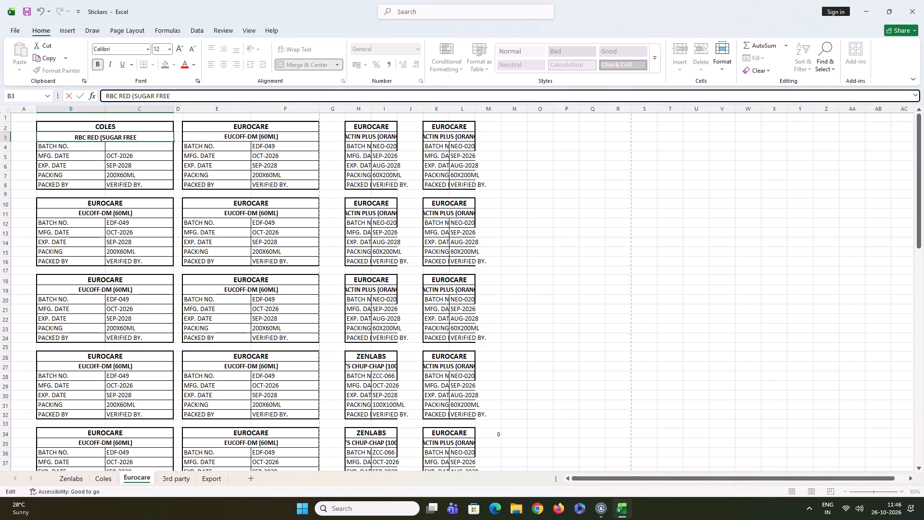
key("shift+parenright")
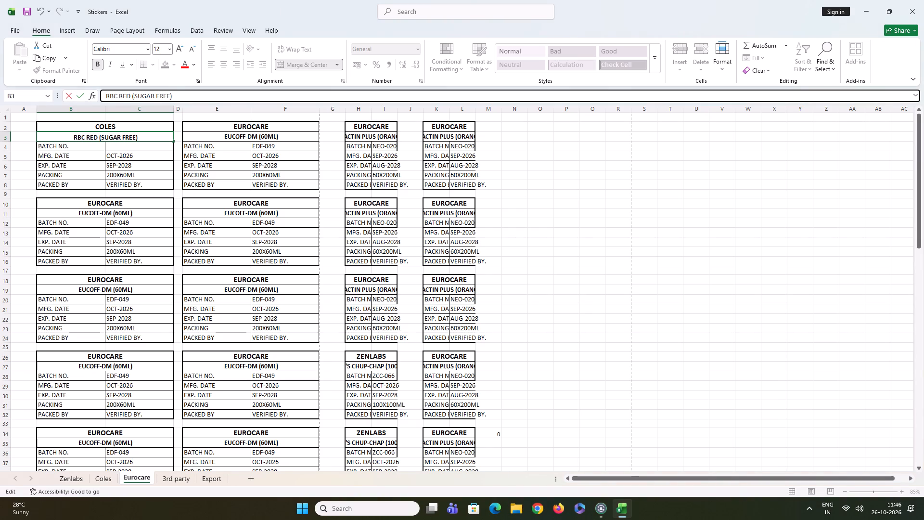
key("space")
key("c")
key("h")
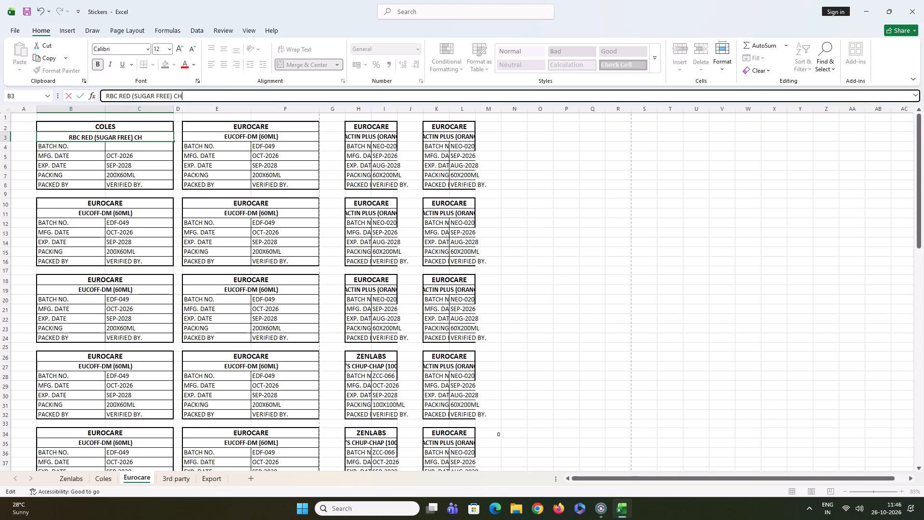
key("o")
type("CO")
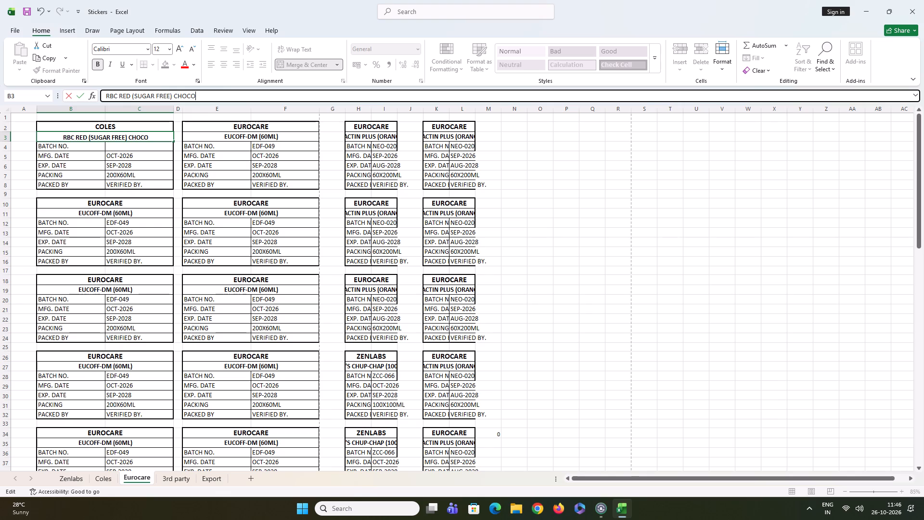
key("space")
key("f")
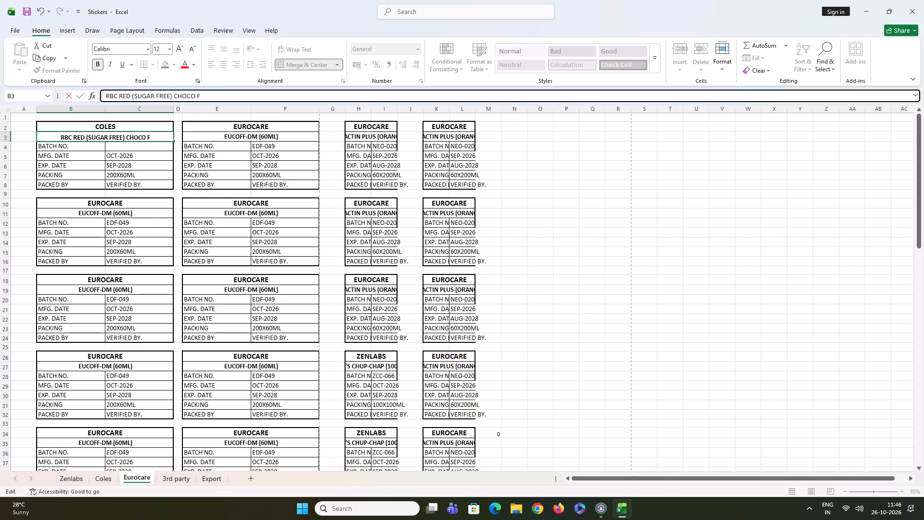
key("l")
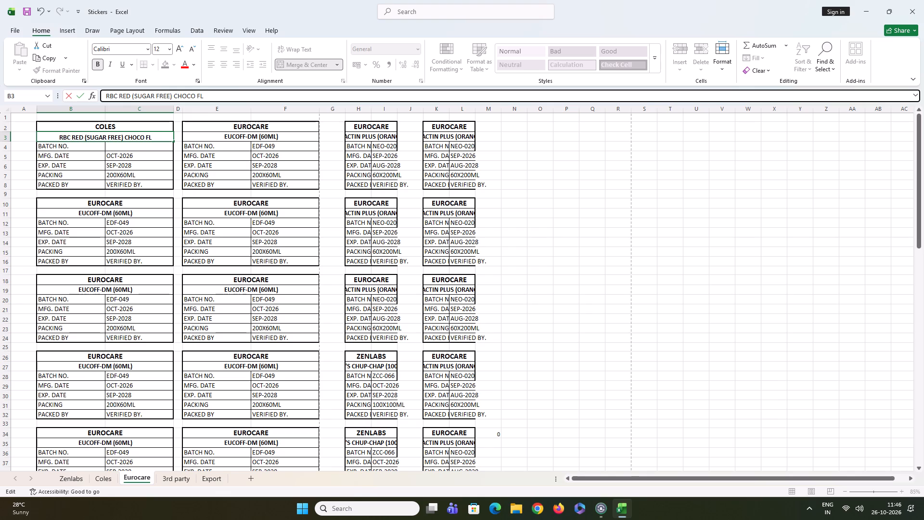
key("v")
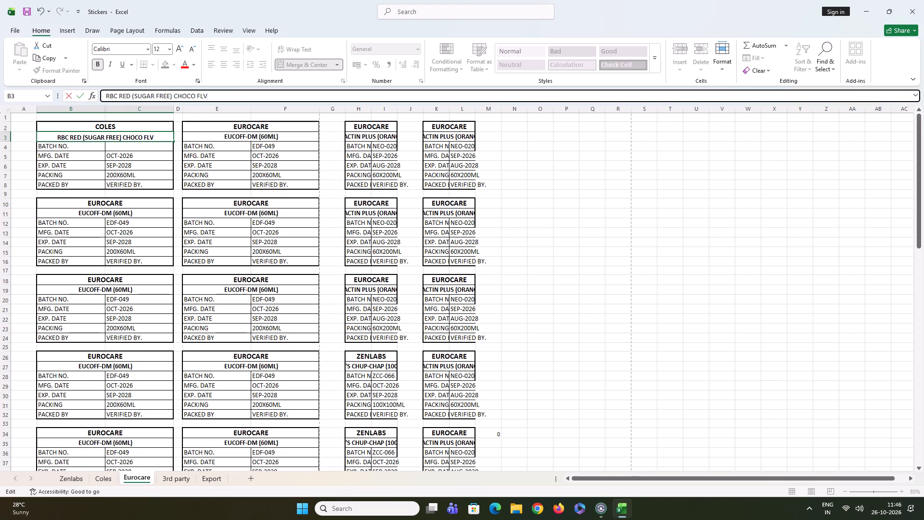
key("period")
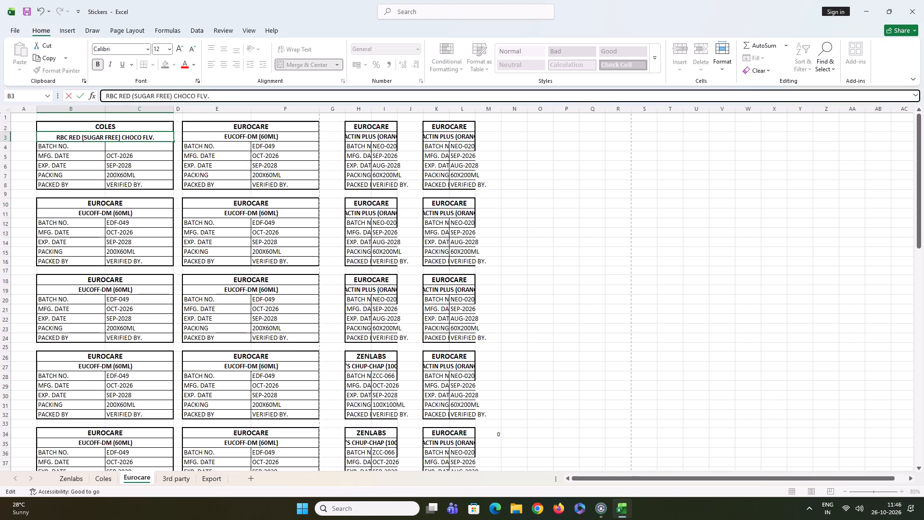
key("space")
type("200")
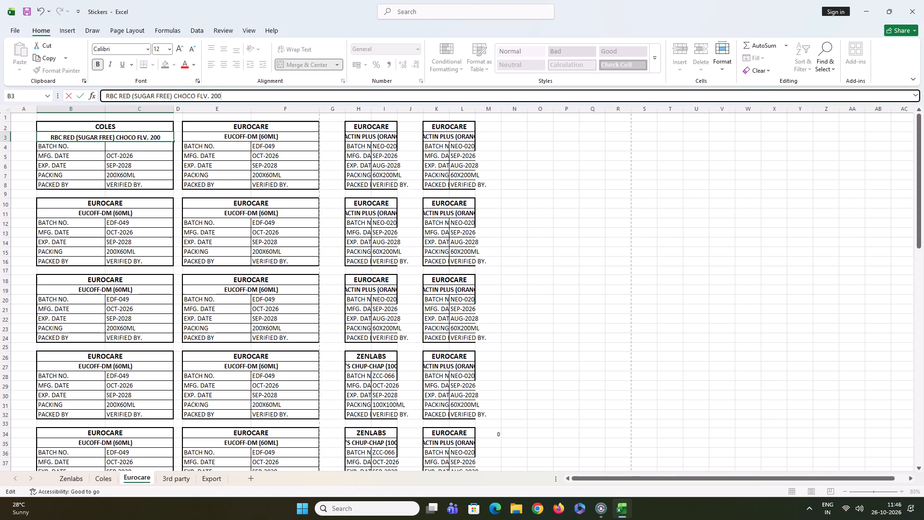
type("ML")
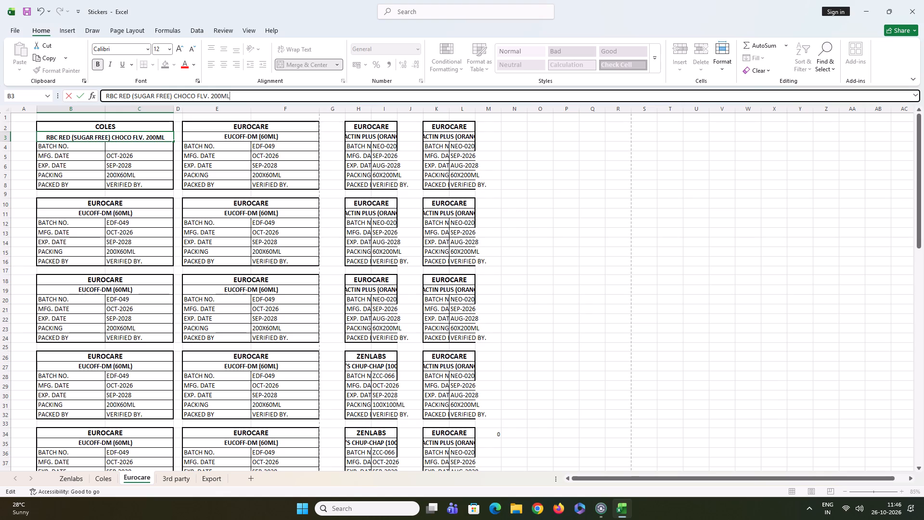
Enter BCD-026 as the batch number in cell C4 of the COLES sticker.
left_click(129, 148)
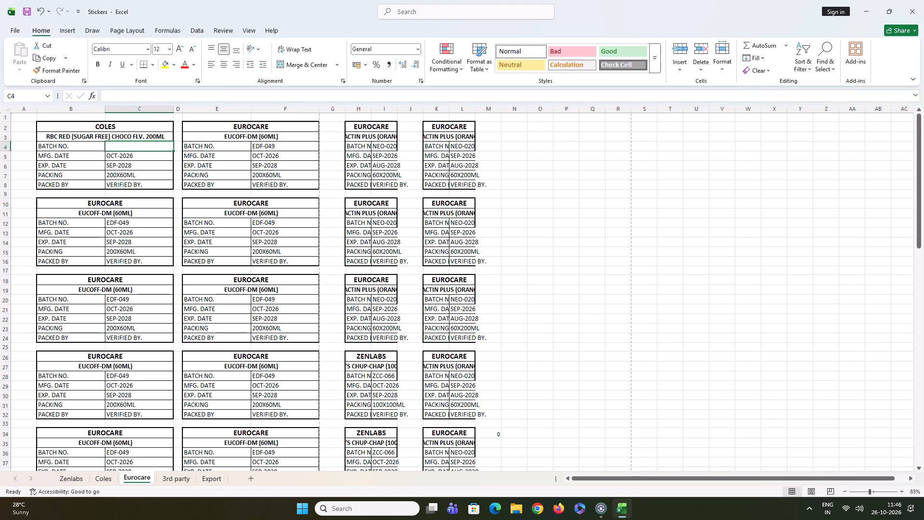
key("BackSpace")
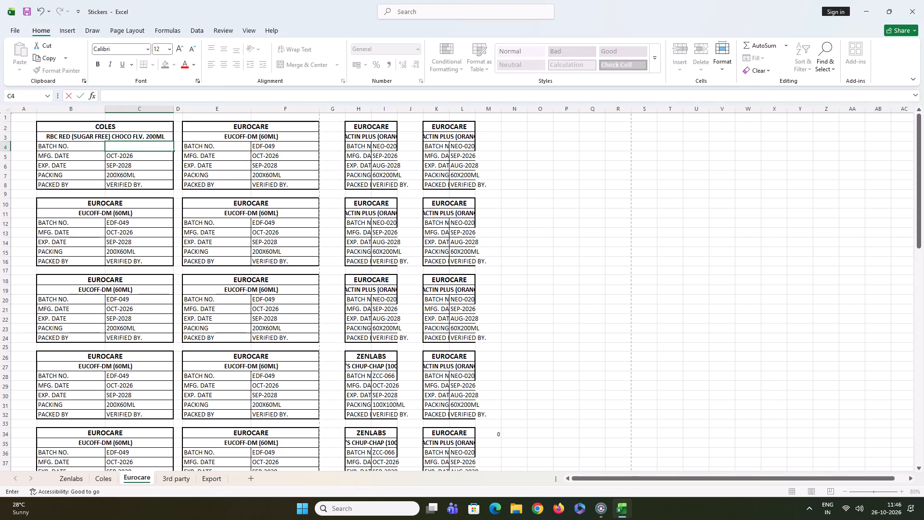
type("BC")
key("d")
type("-02")
key("6")
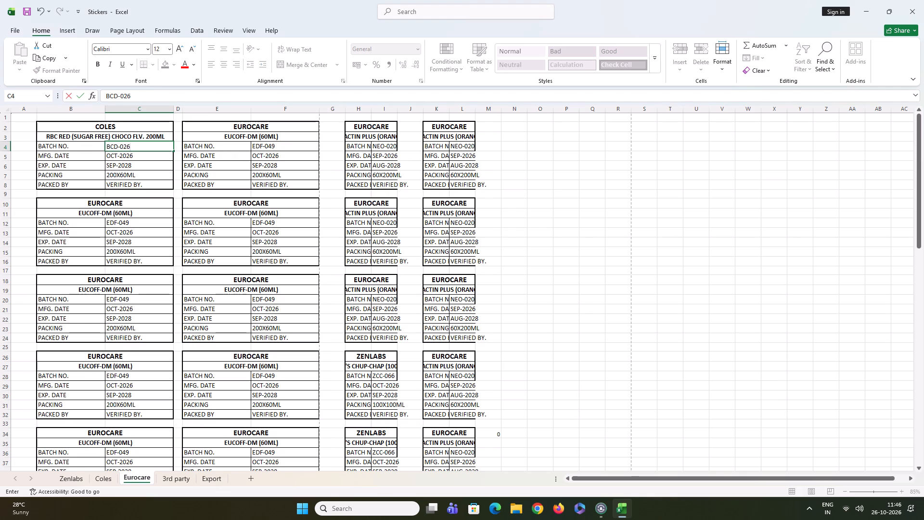
Re-enter the manufacturing date in cell C5 of the COLES sticker as OCT-2026.
left_click(127, 157)
key("BackSpace")
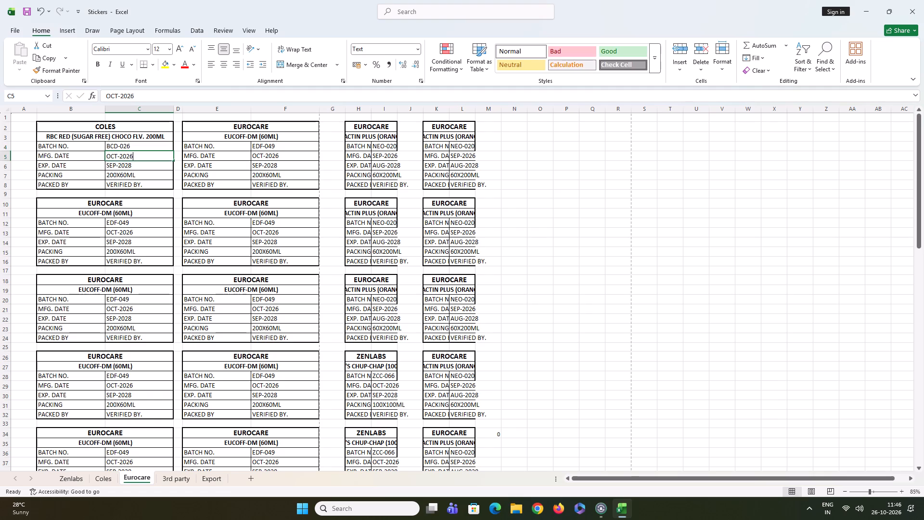
key("o")
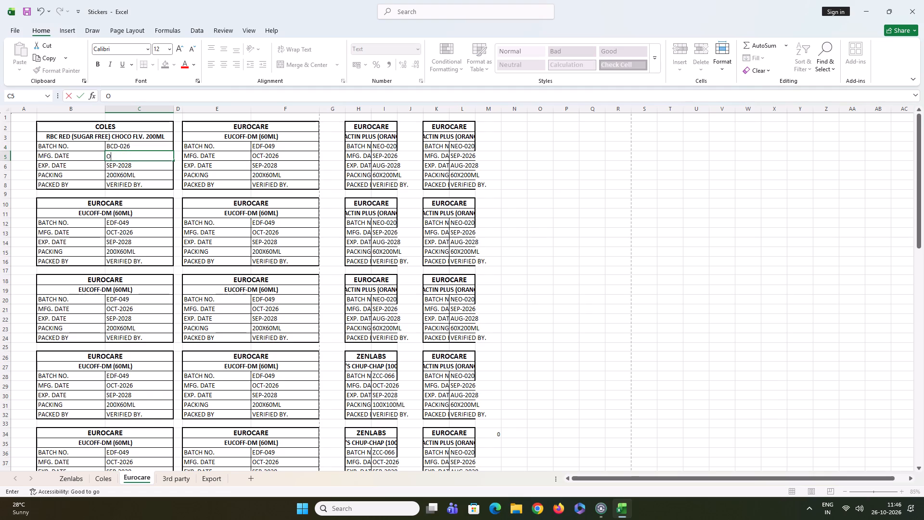
type("CT-")
type("2026")
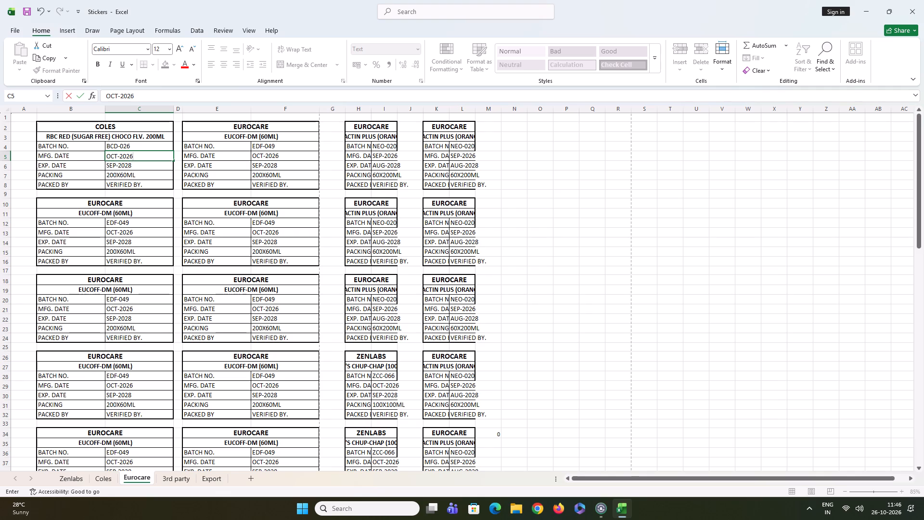
Re-enter the expiry date in cell C6 of the COLES sticker as SEP-2028.
left_click(125, 164)
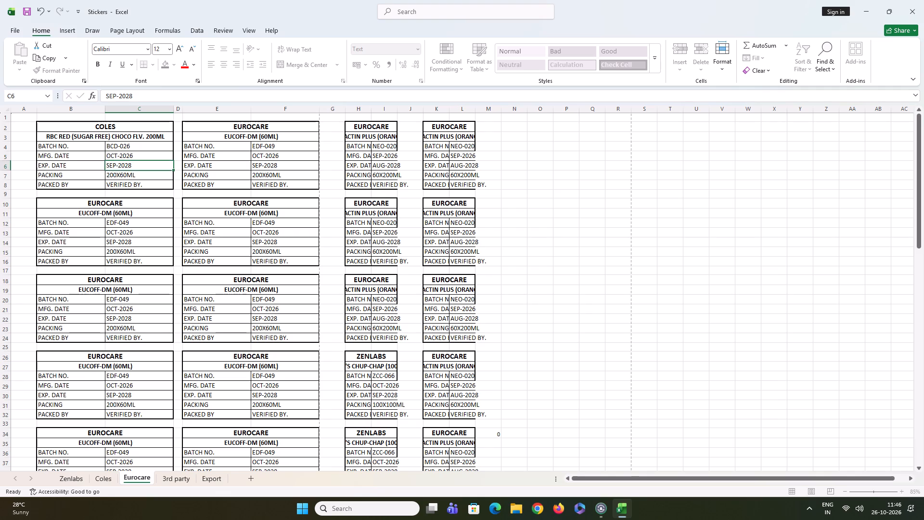
key("BackSpace")
type("SE")
type("P-2028")
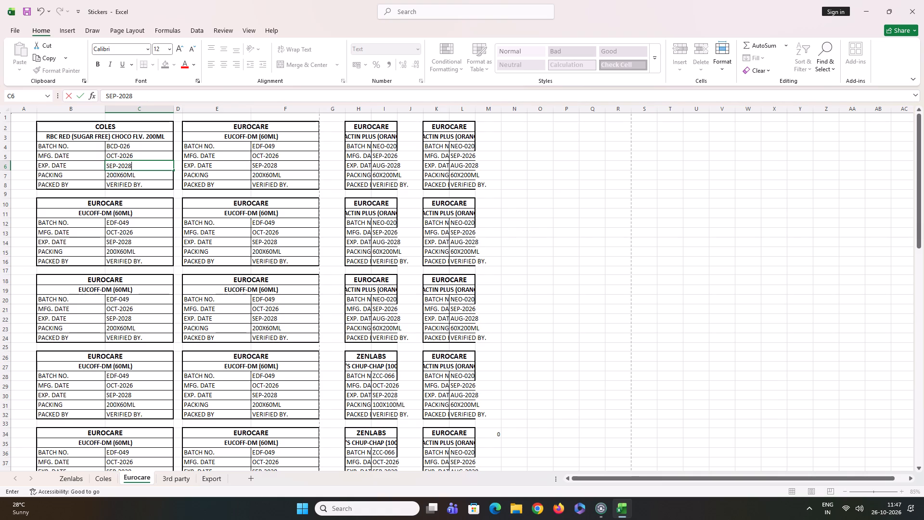
Set the packing in cell C7 of the COLES sticker to 60X200ML.
left_click(124, 175)
key("BackSpace")
type("60X200")
type("ML")
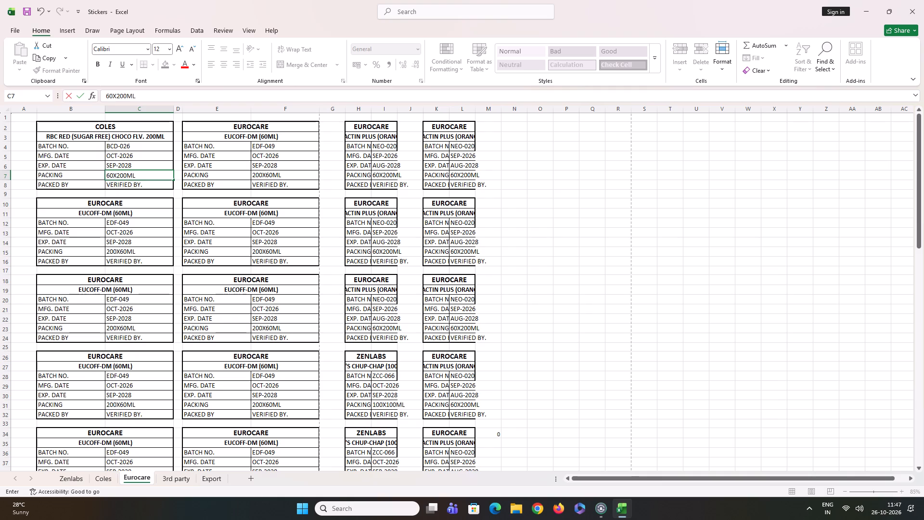
Copy the finished COLES sticker B2:C8 over the other seven sticker blocks in columns B to F, down to row 32.
left_click_drag(63, 127, 116, 183)
key("ctrl+c")
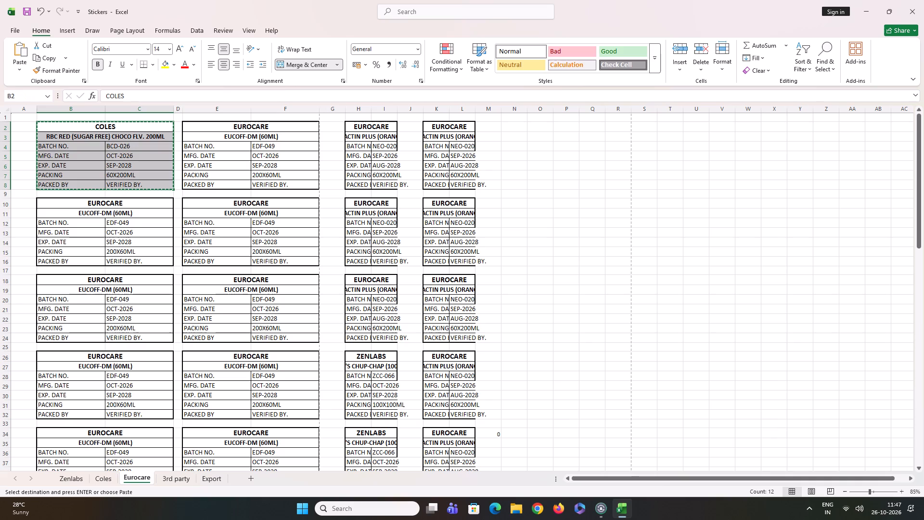
left_click(200, 129)
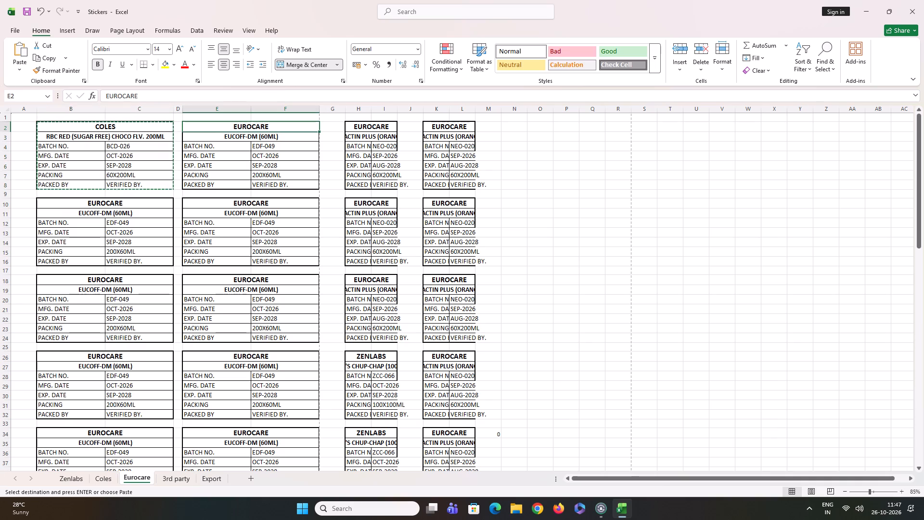
key("ctrl+v")
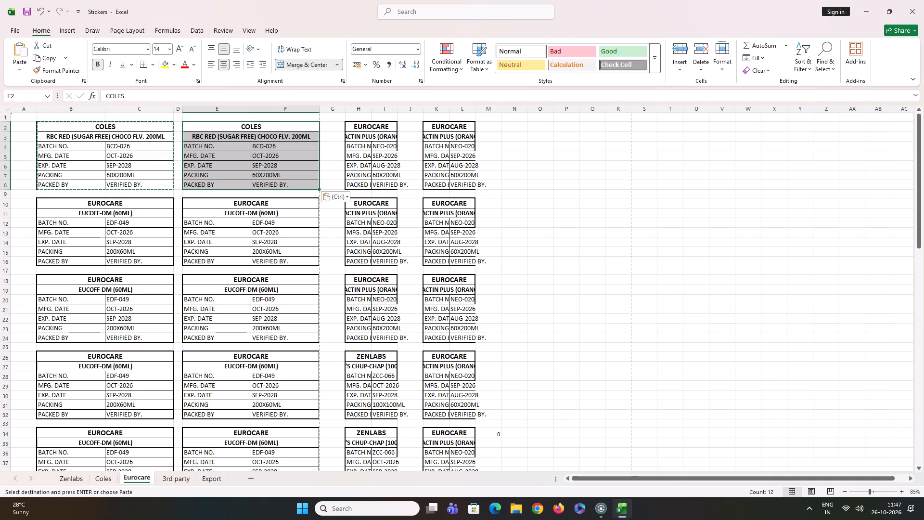
left_click(140, 203)
key("ctrl+v")
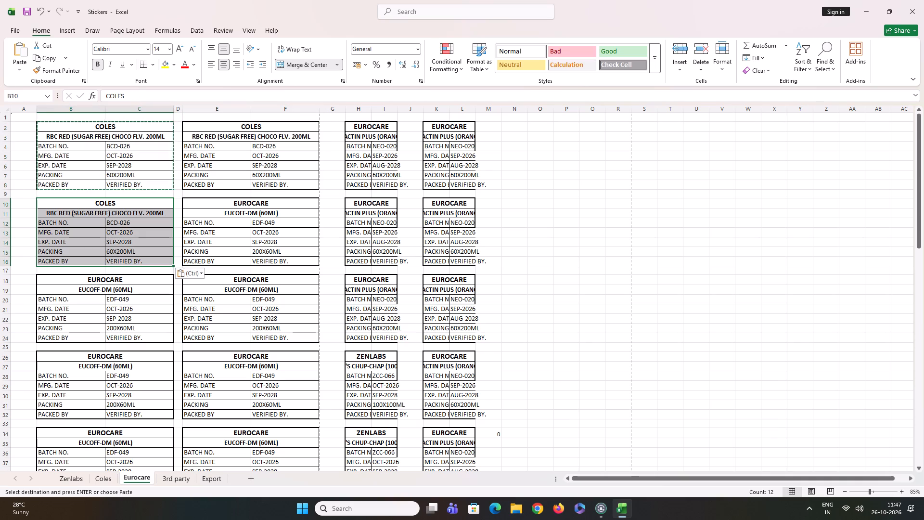
left_click(186, 201)
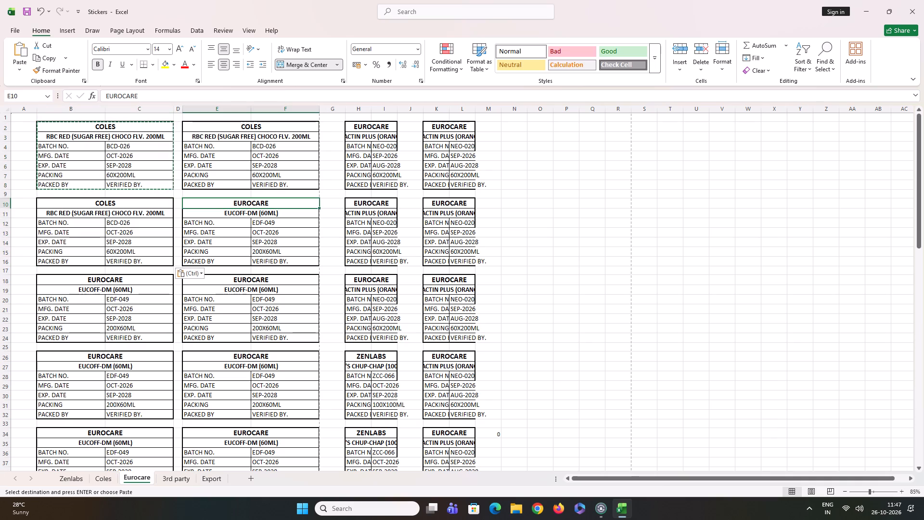
key("ctrl+v")
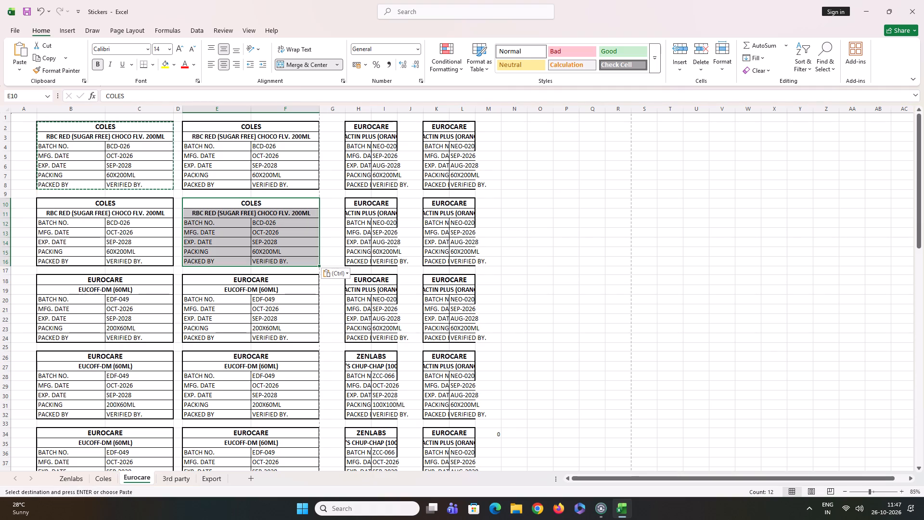
left_click(129, 279)
key("ctrl+v")
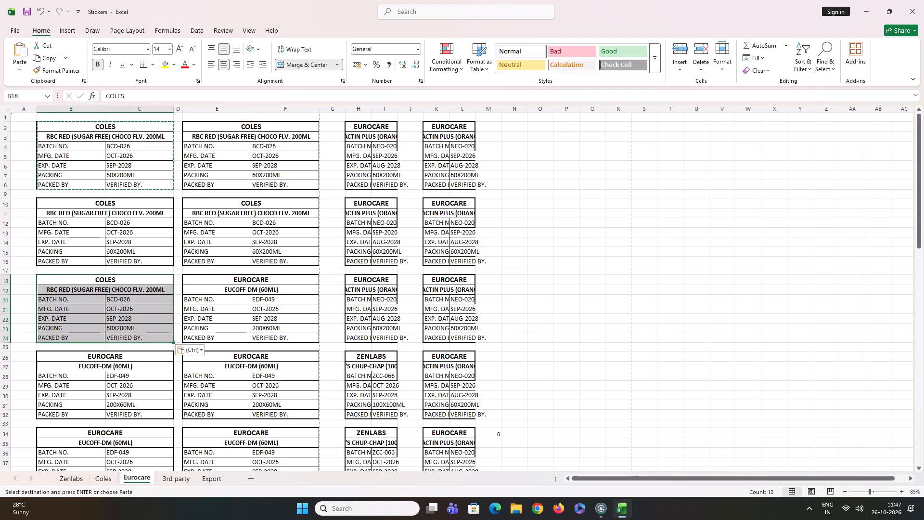
left_click(192, 280)
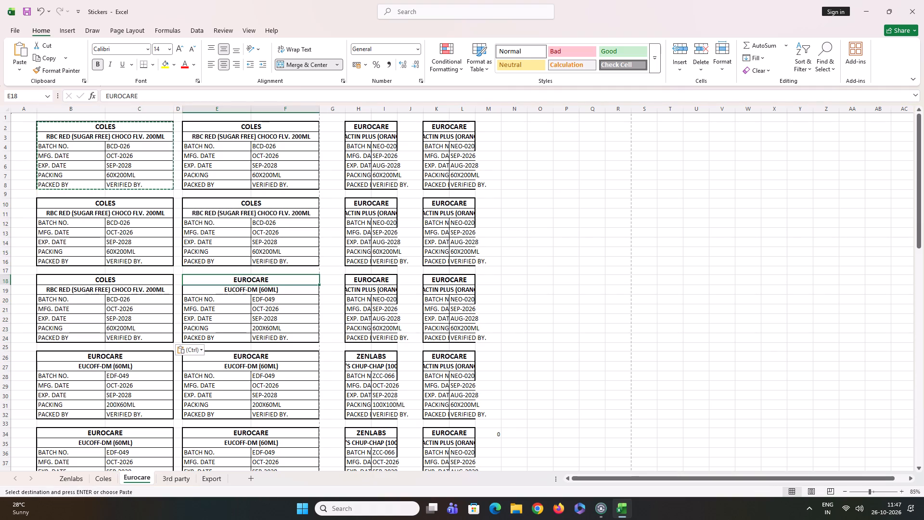
key("ctrl+v")
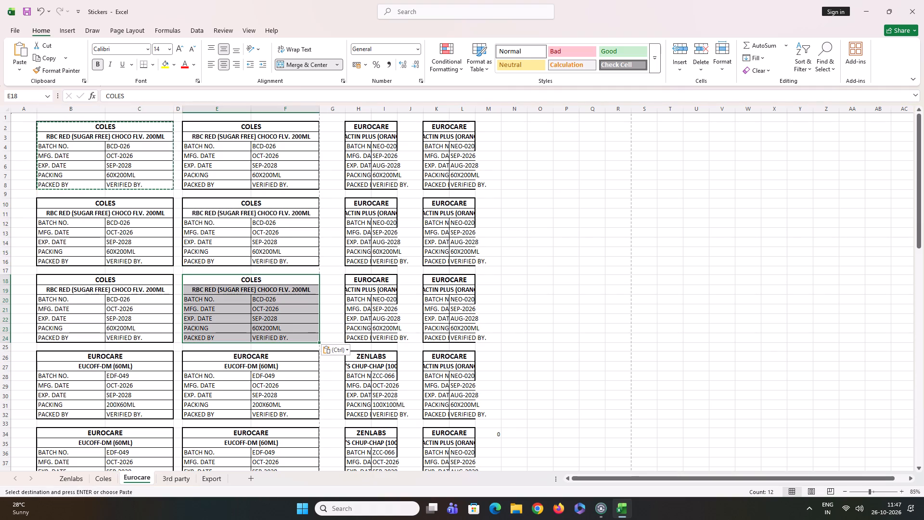
left_click(153, 357)
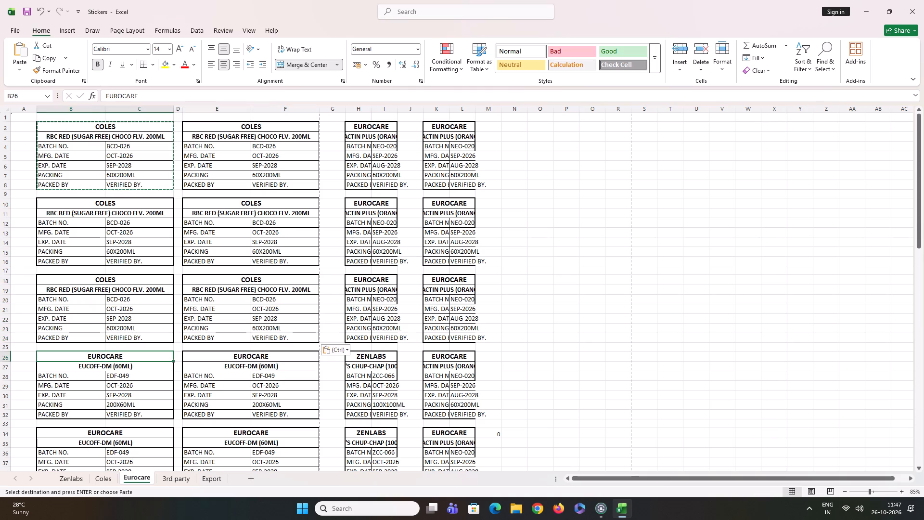
key("ctrl+v")
left_click(199, 355)
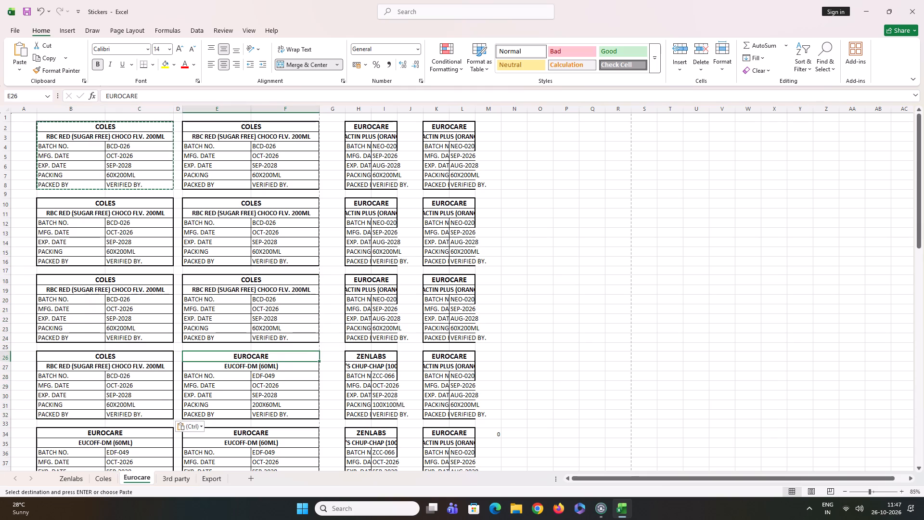
key("ctrl+v")
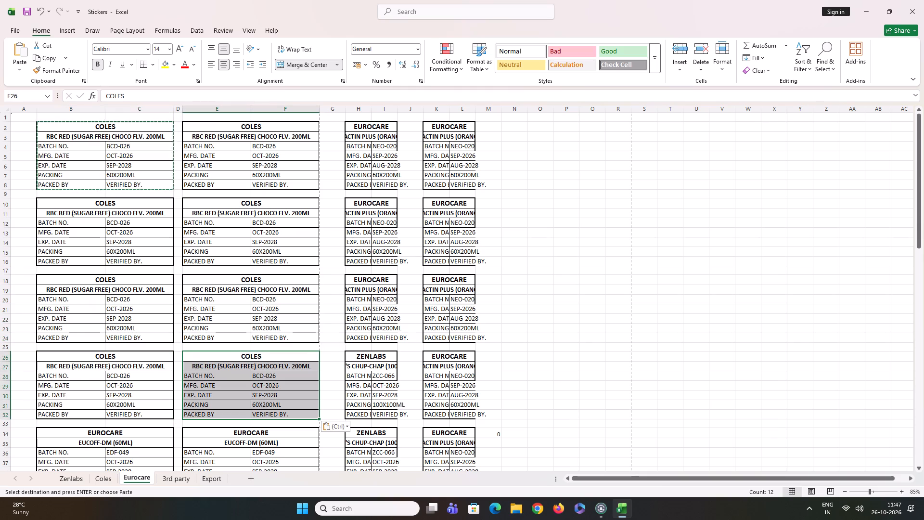
Copy the eight COLES stickers in B2:F32 onto the blocks starting at B34, replacing the existing data.
left_click_drag(50, 125, 189, 398)
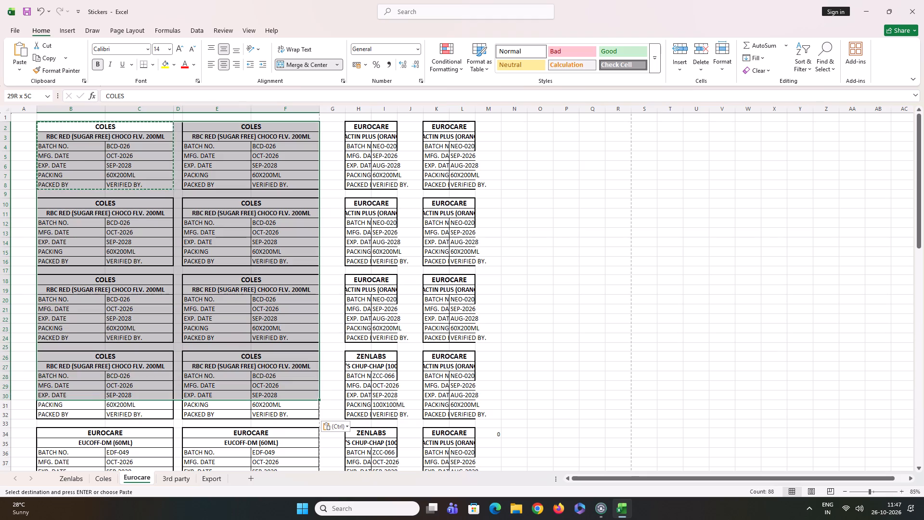
left_click_drag(189, 398, 185, 413)
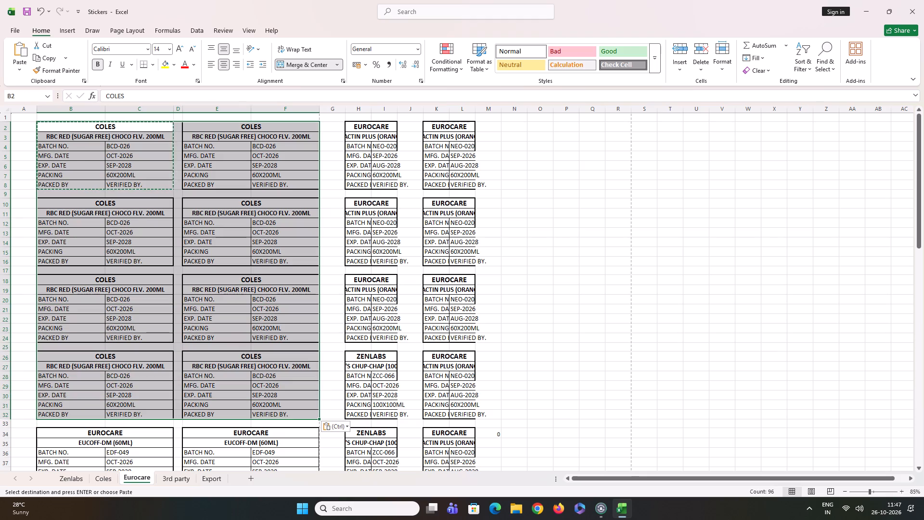
key("ctrl+c")
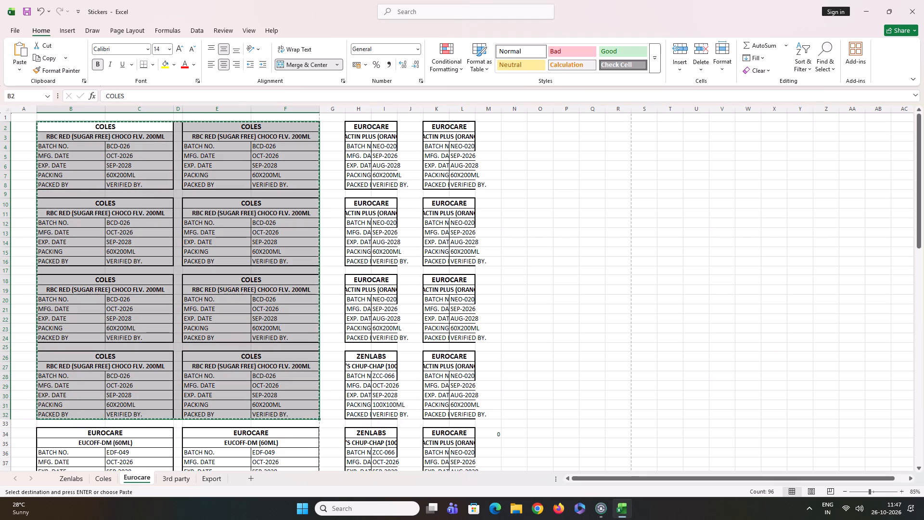
left_click(144, 435)
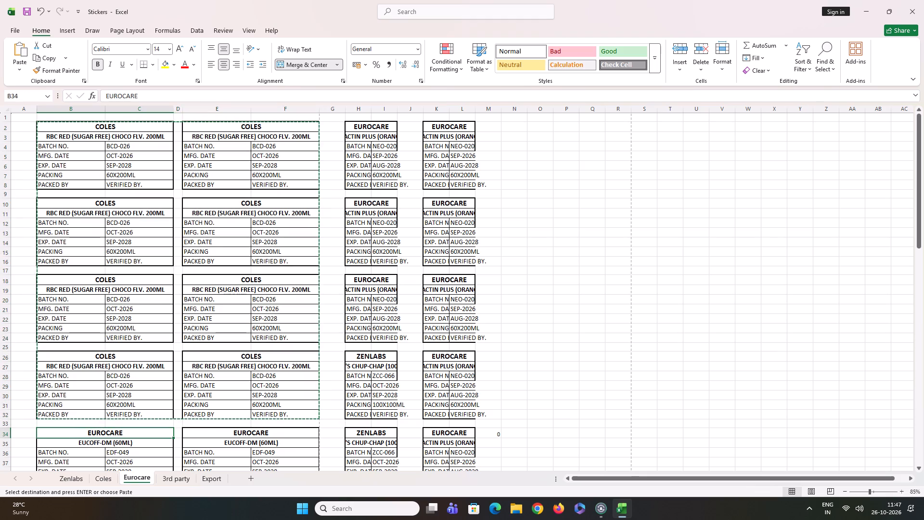
key("ctrl+v")
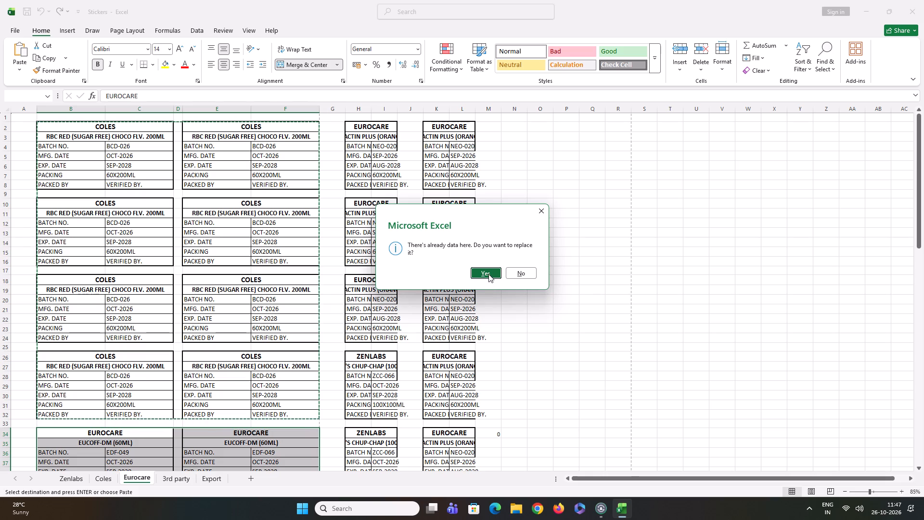
left_click(488, 274)
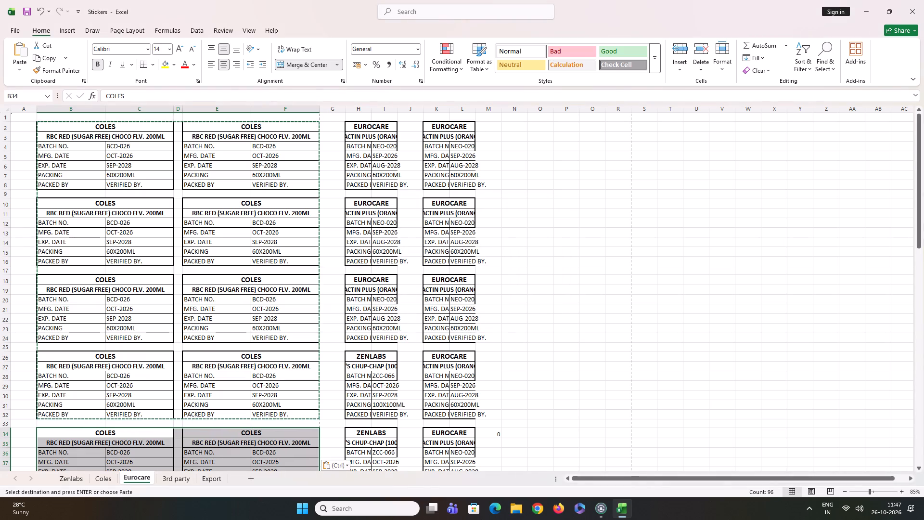
Print only the selected COLES stickers B2:F56, one copy, on the Kyocera ECOSYS M2040dn KX printer.
left_click_drag(50, 128, 215, 443)
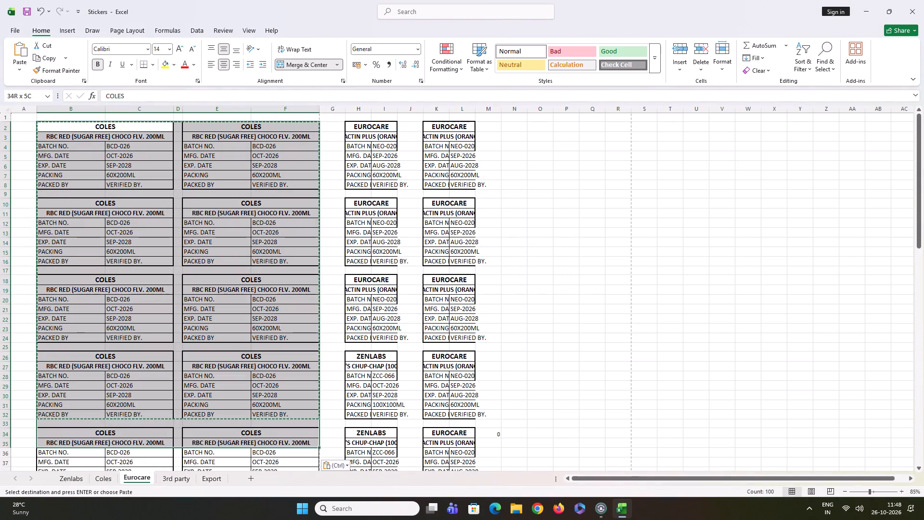
left_click_drag(215, 443, 212, 469)
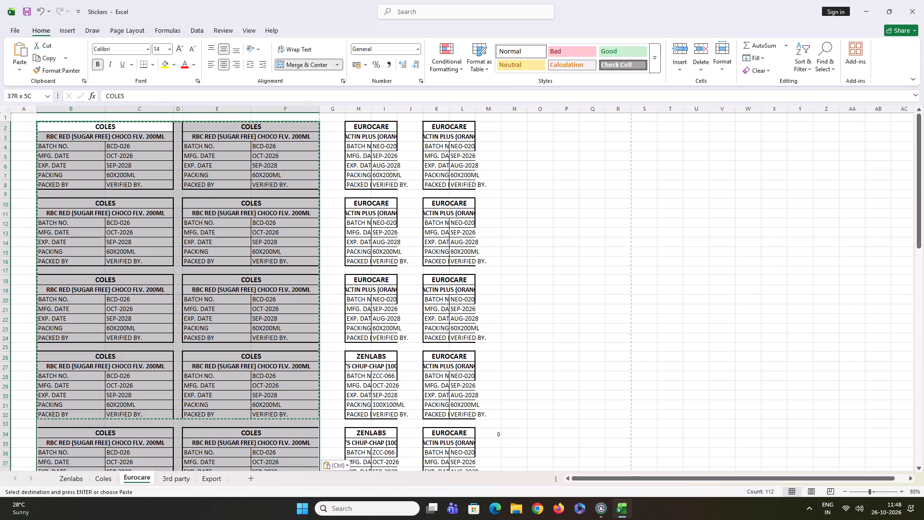
left_click_drag(212, 469, 213, 476)
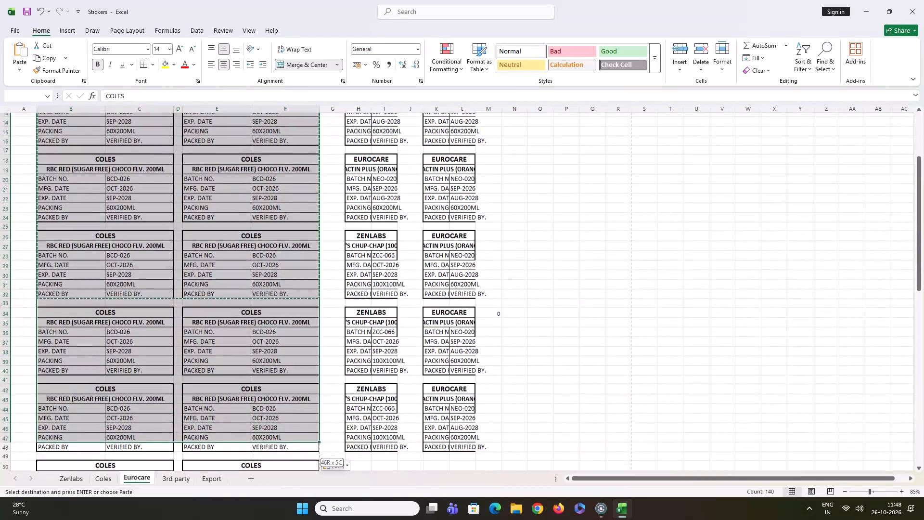
left_click_drag(213, 476, 215, 474)
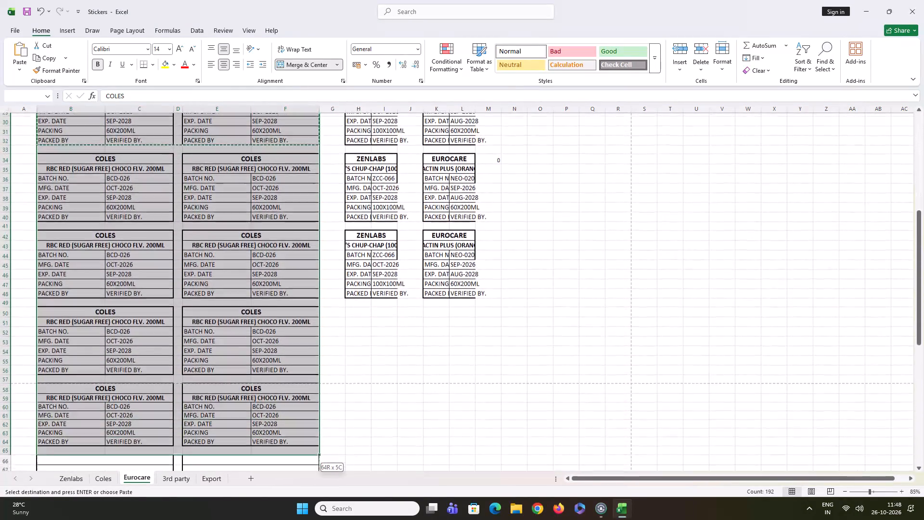
left_click_drag(215, 474, 251, 353)
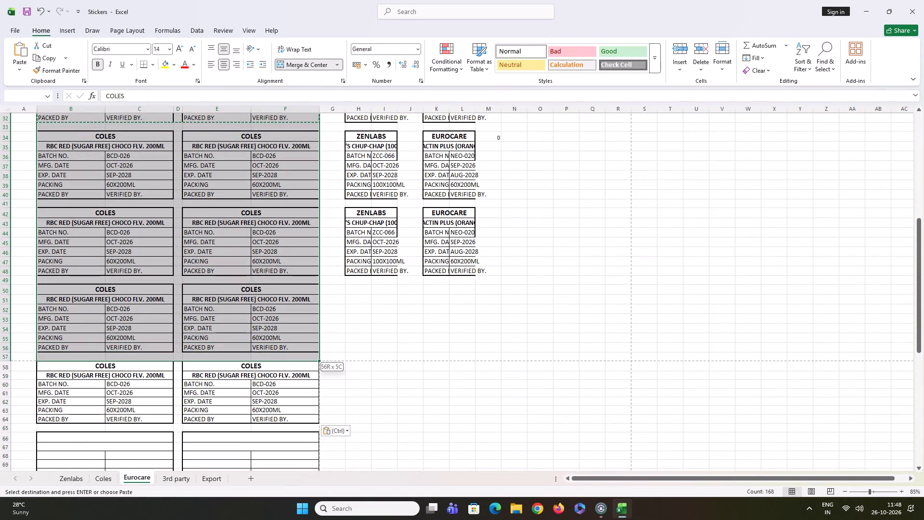
left_click_drag(251, 353, 256, 348)
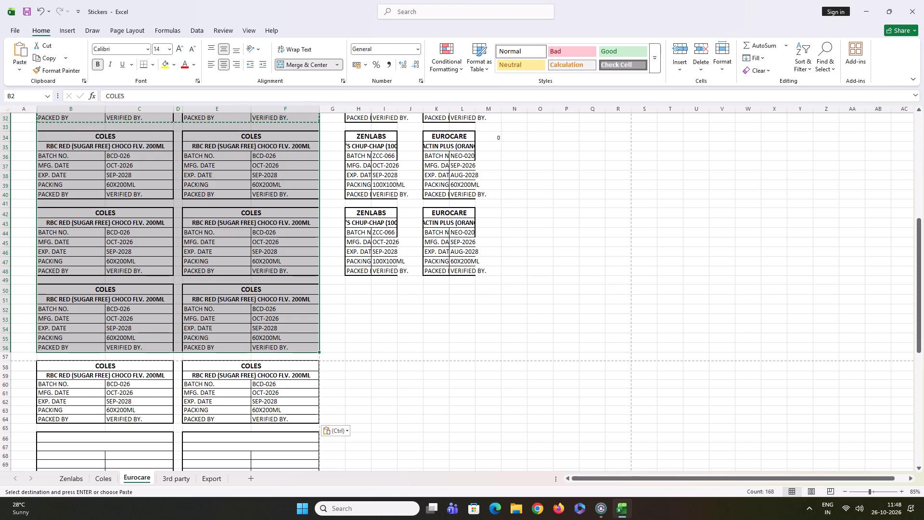
key("ctrl+p")
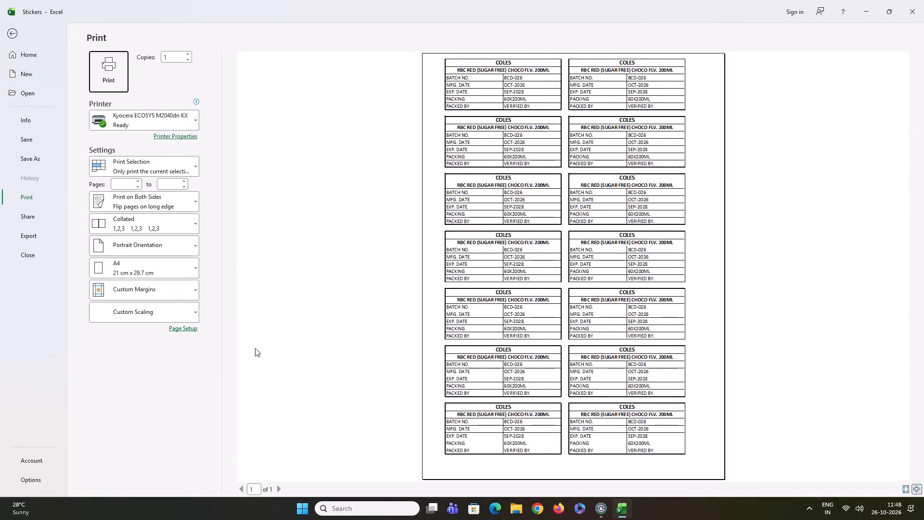
left_click(141, 115)
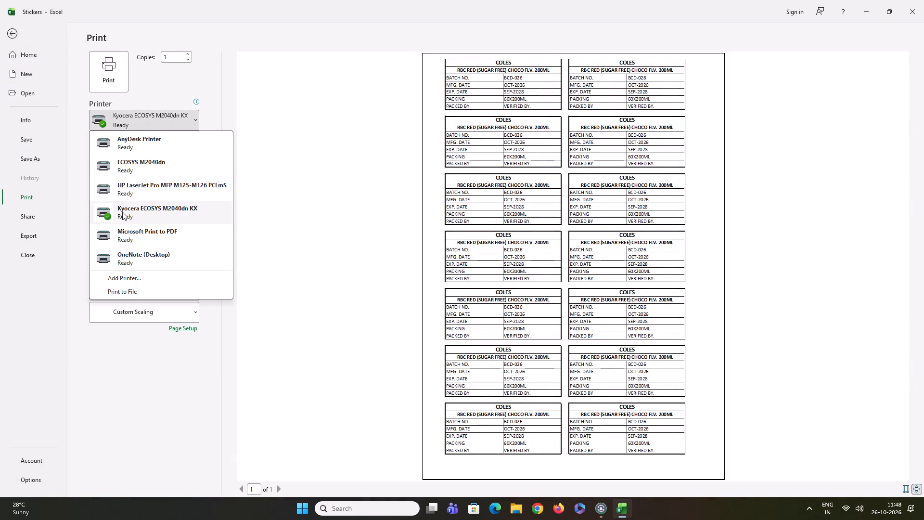
left_click(122, 212)
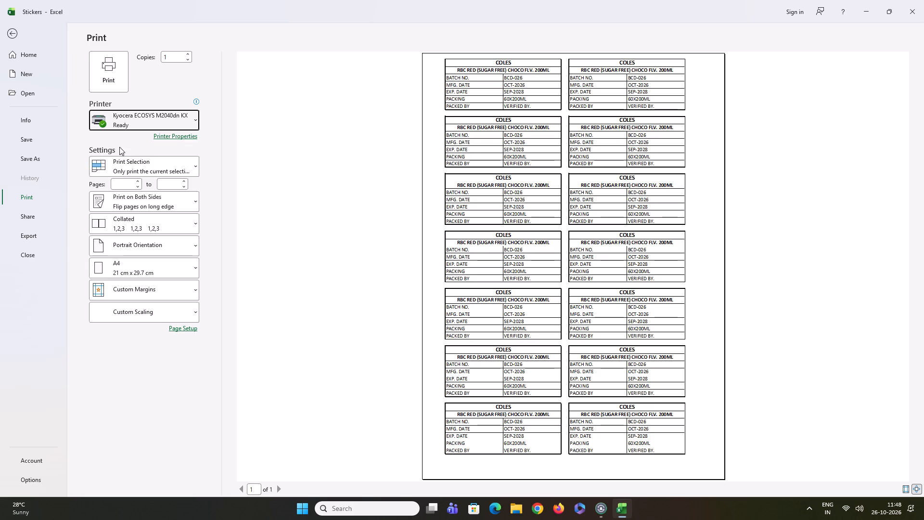
left_click(115, 164)
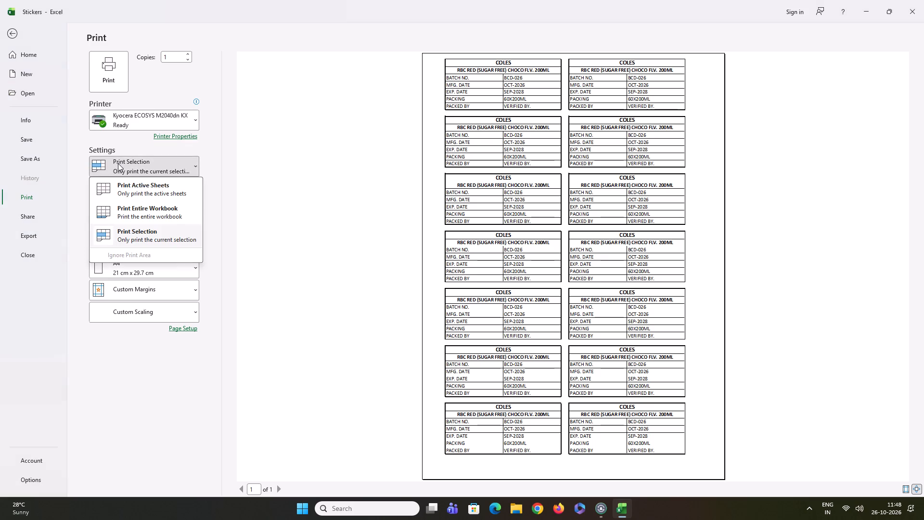
left_click(109, 81)
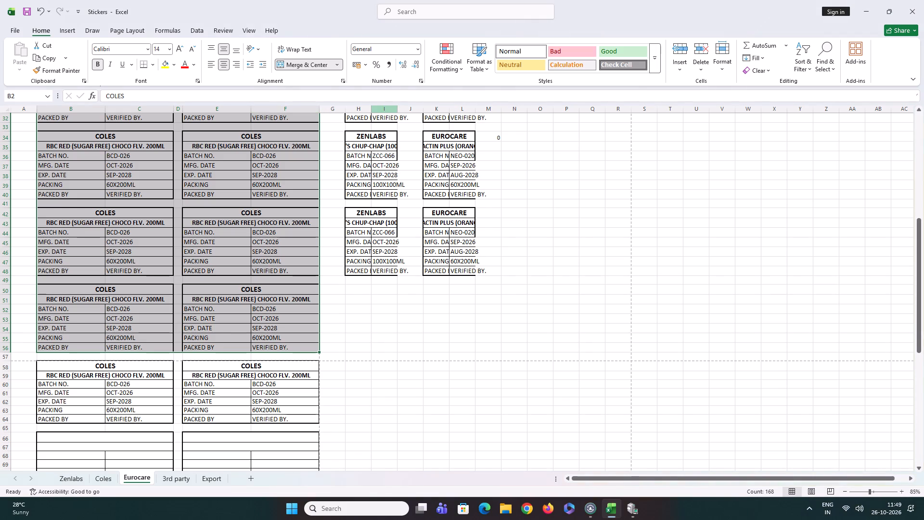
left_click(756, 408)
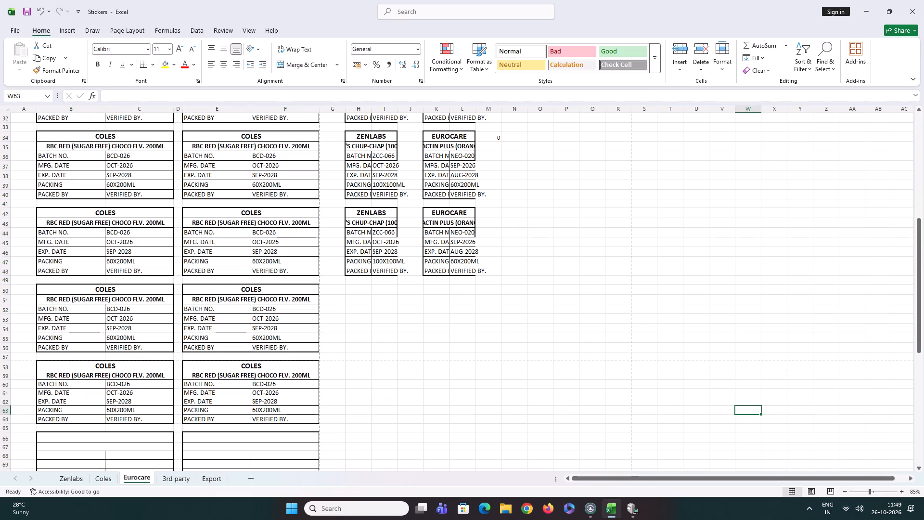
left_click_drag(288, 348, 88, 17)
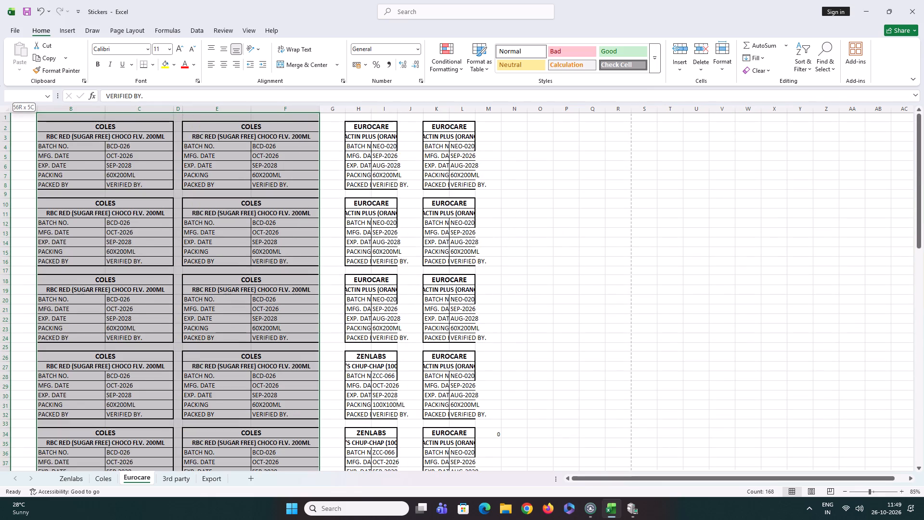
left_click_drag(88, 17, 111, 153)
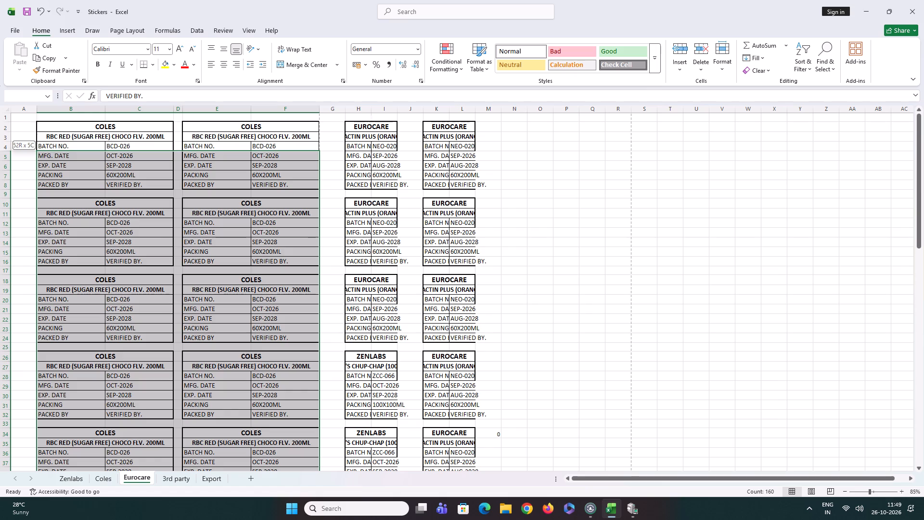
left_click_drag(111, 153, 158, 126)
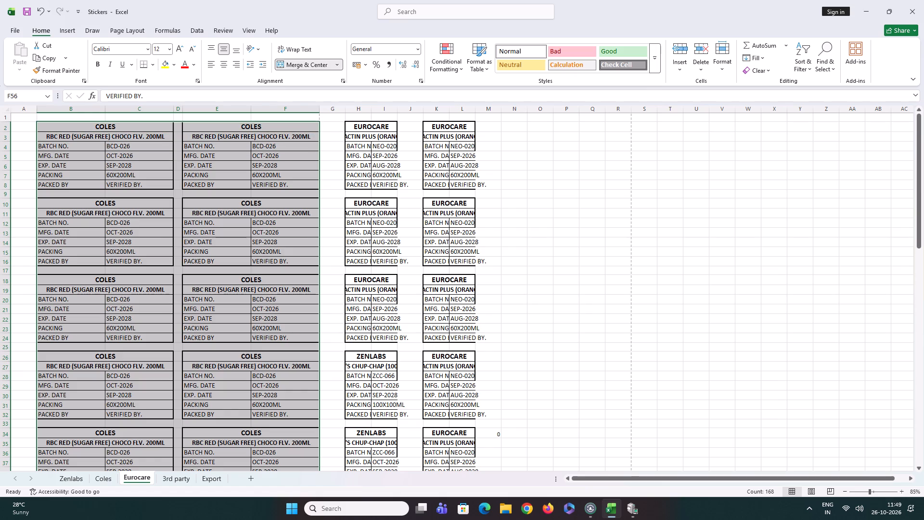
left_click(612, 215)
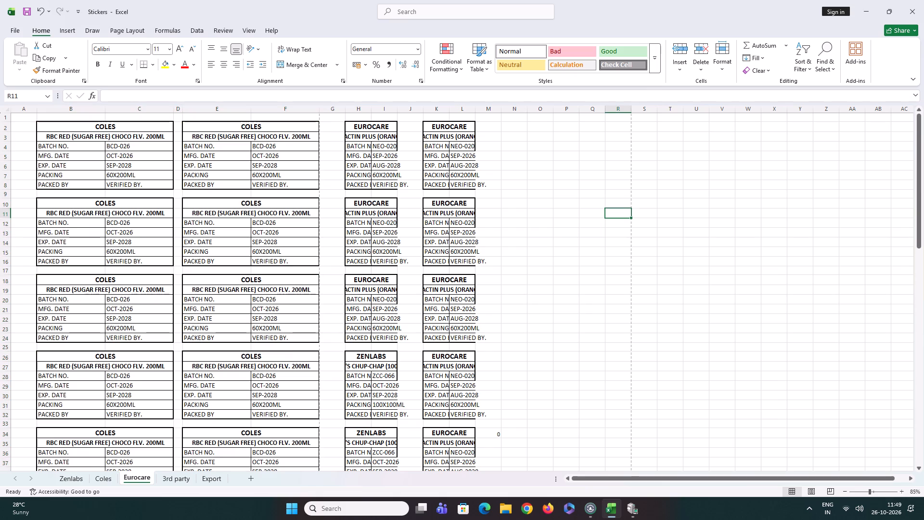
Change the batch number in cell C4 of the first COLES sticker to BCD-027.
left_click(149, 146)
left_click(167, 97)
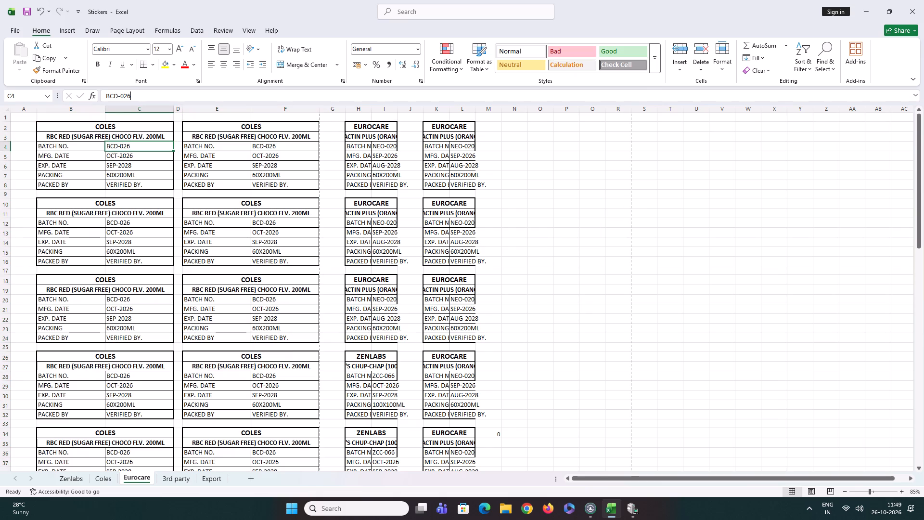
key("BackSpace")
key("7")
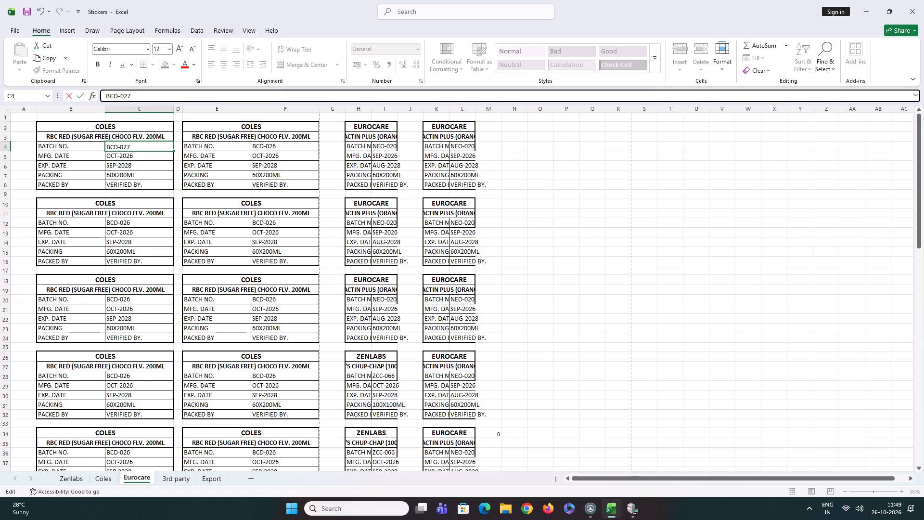
Copy the updated COLES sticker B2:C8 over the other seven sticker blocks in columns B to F, down to row 32.
left_click_drag(52, 124, 108, 186)
key("ctrl+c")
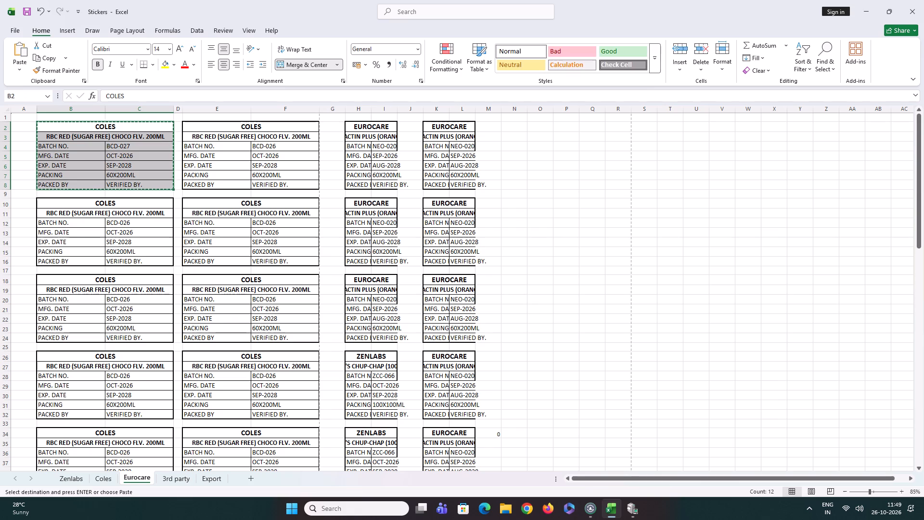
left_click(270, 126)
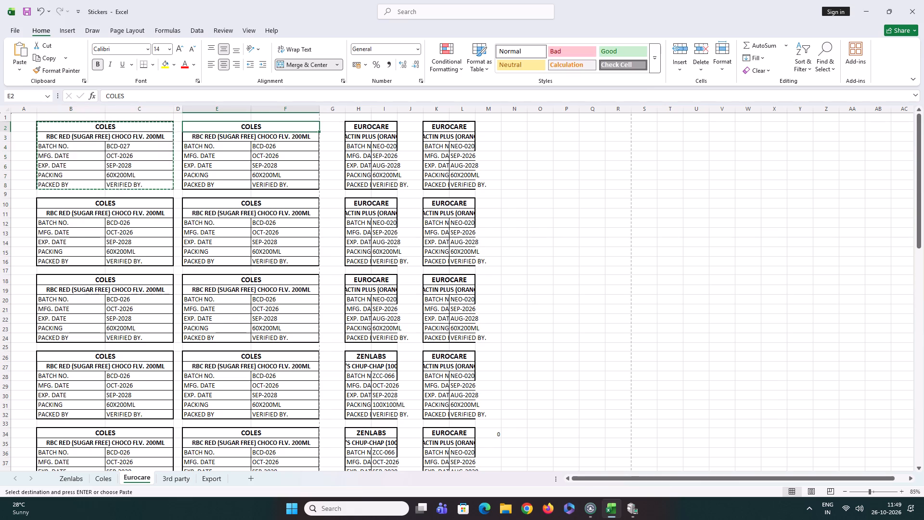
key("ctrl+v")
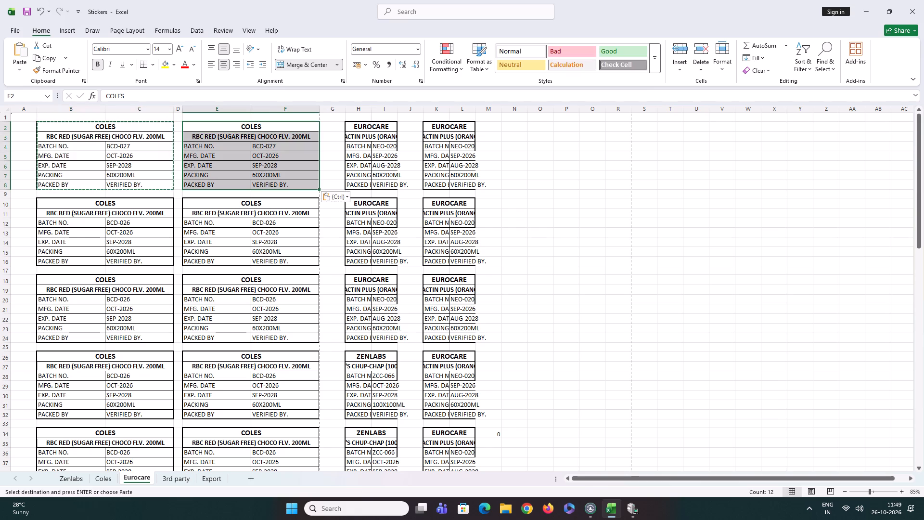
left_click(124, 205)
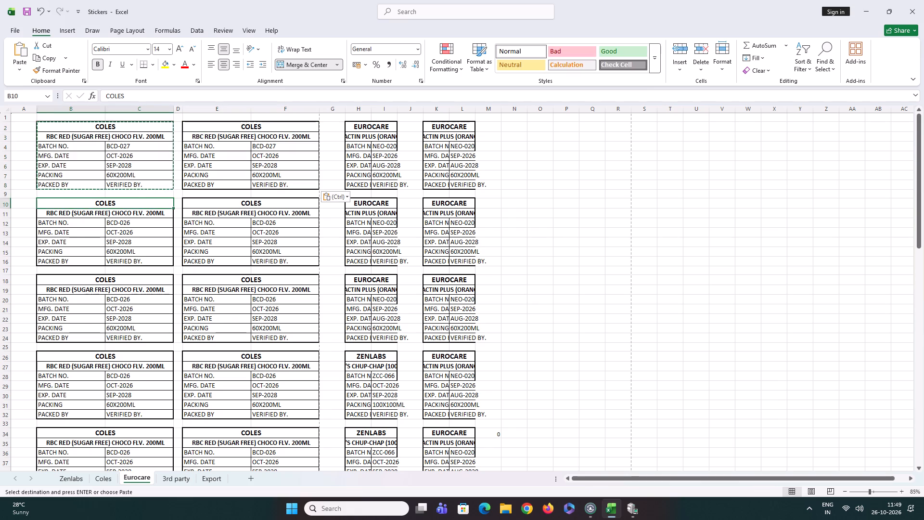
key("ctrl+v")
left_click(219, 207)
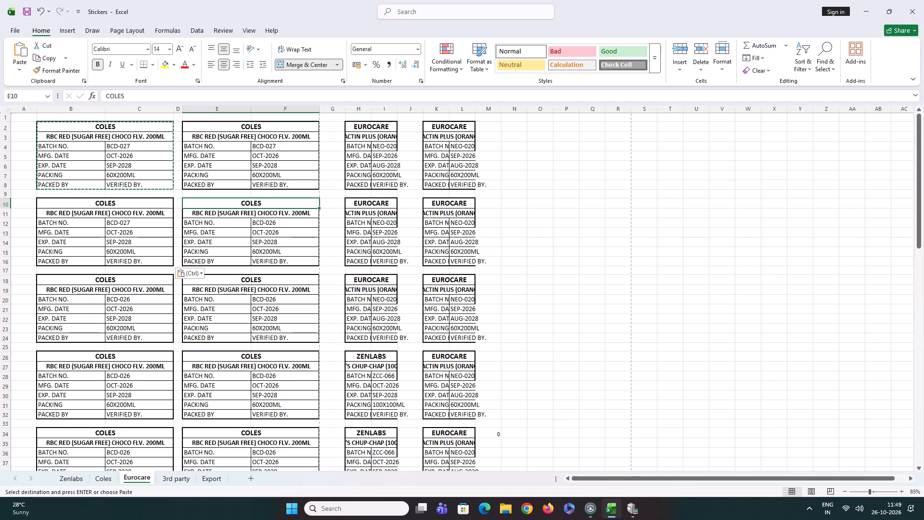
key("ctrl+v")
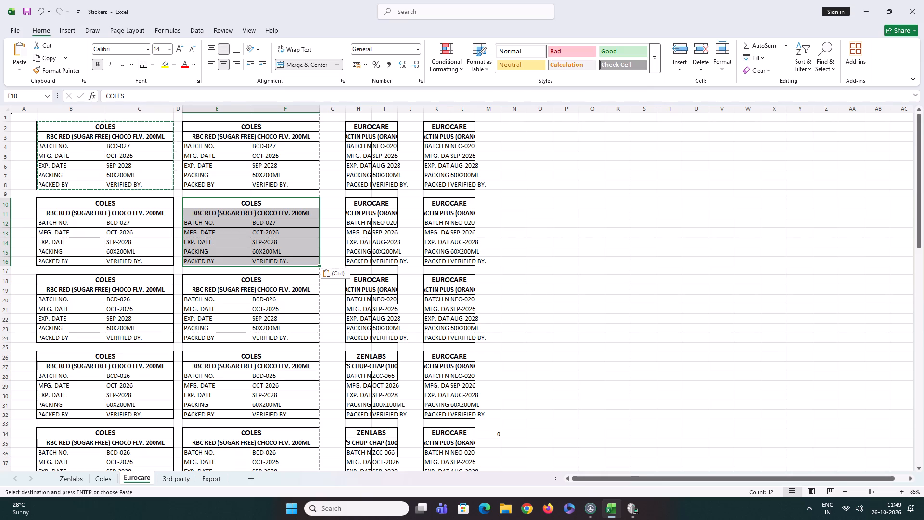
left_click(148, 280)
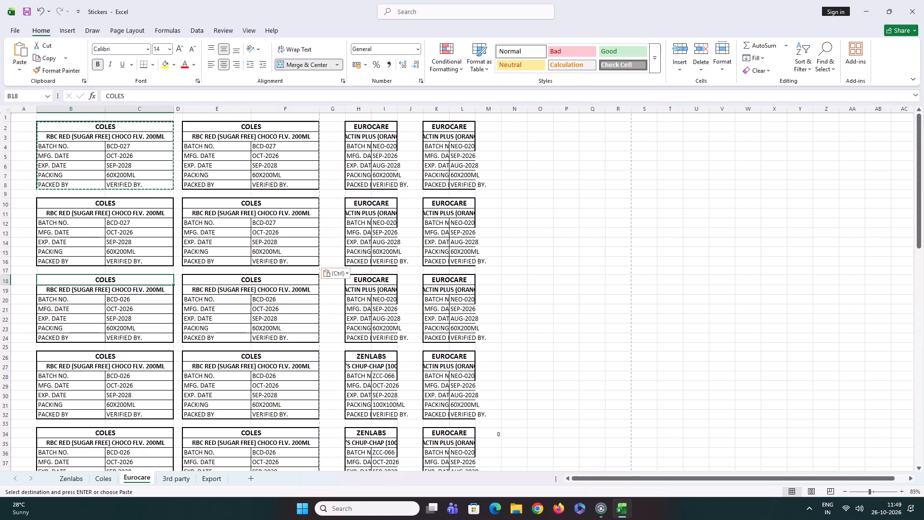
key("ctrl+v")
left_click(301, 281)
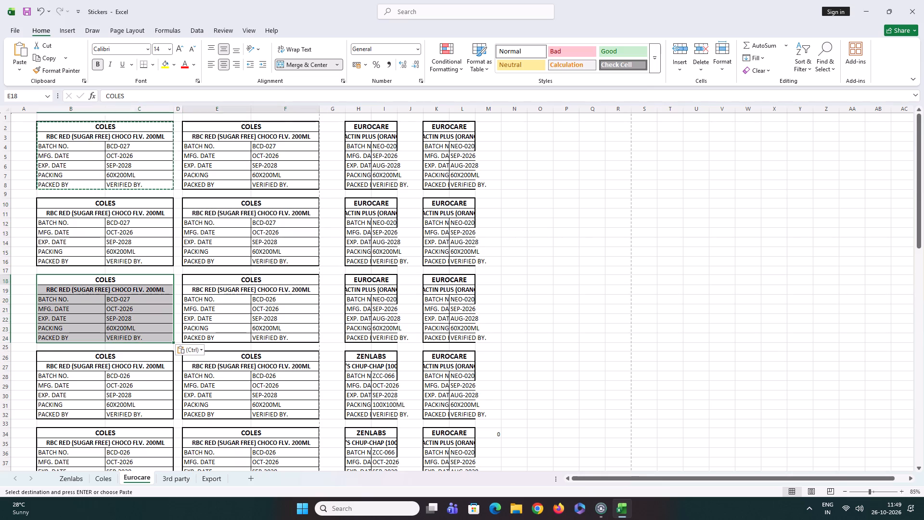
key("ctrl+v")
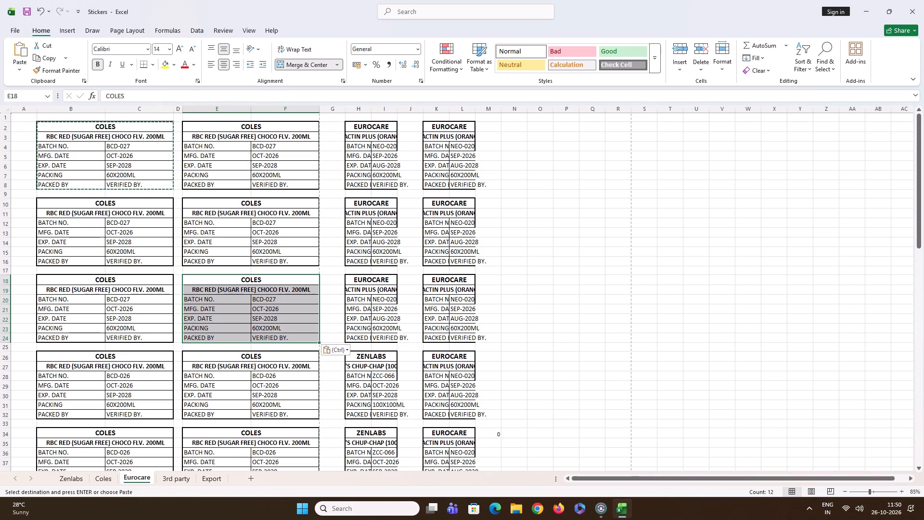
left_click(146, 355)
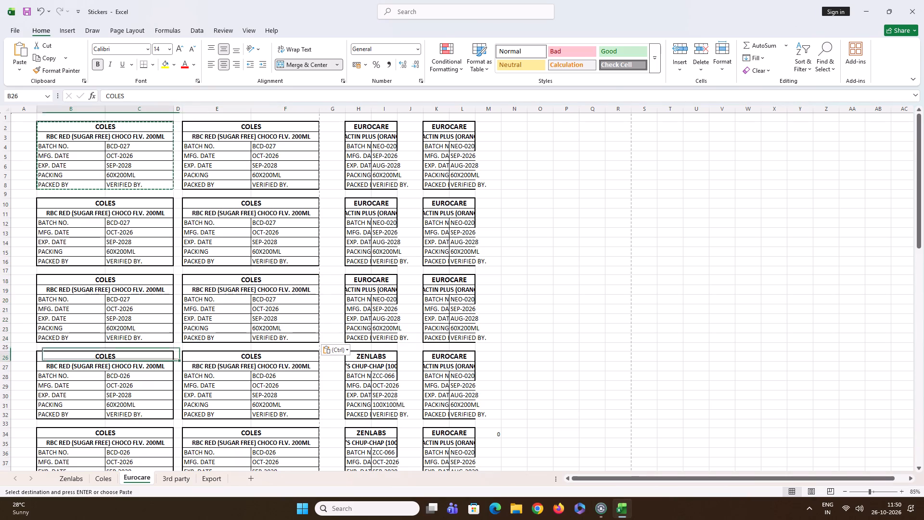
key("ctrl+v")
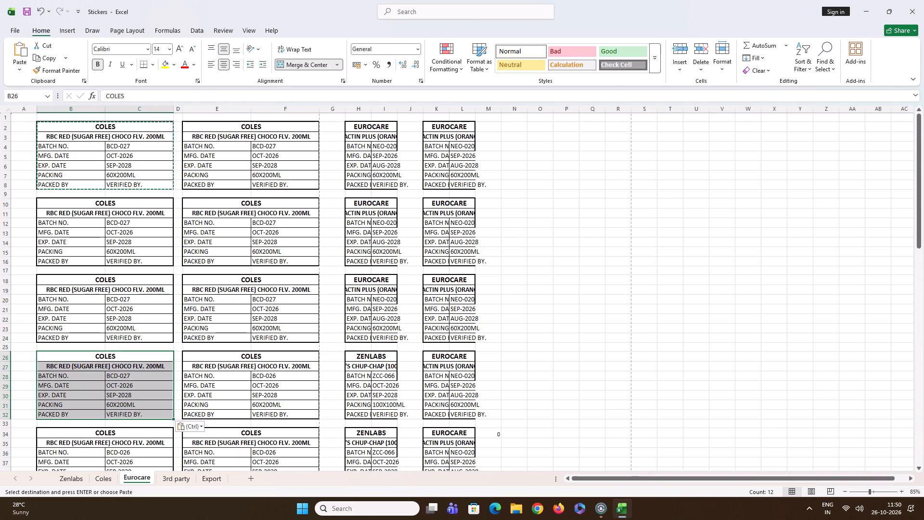
left_click(227, 360)
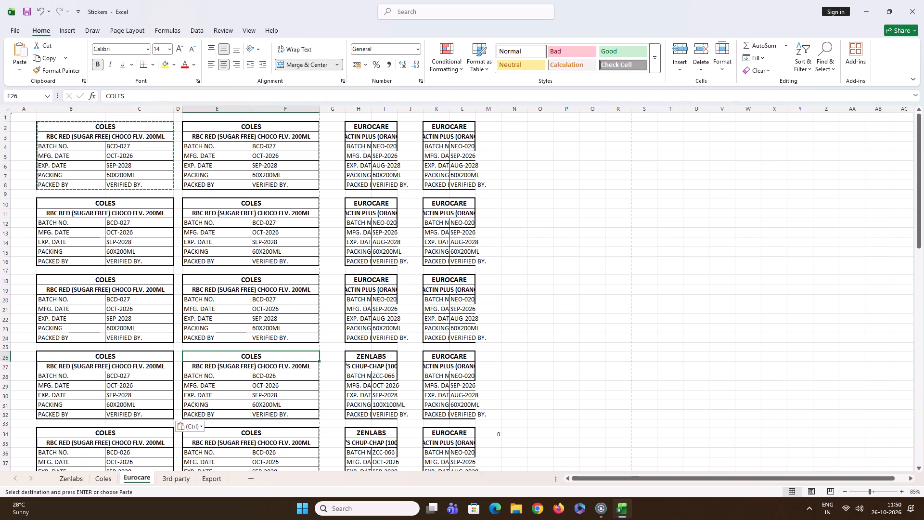
key("ctrl+v")
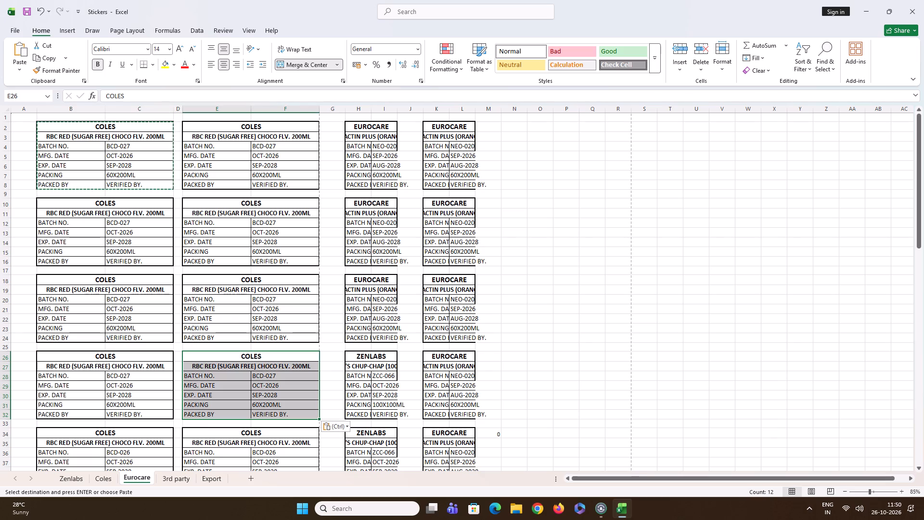
Copy the eight COLES stickers in B2:F32 onto the blocks starting at B34, replacing the existing data.
left_click_drag(66, 126, 204, 384)
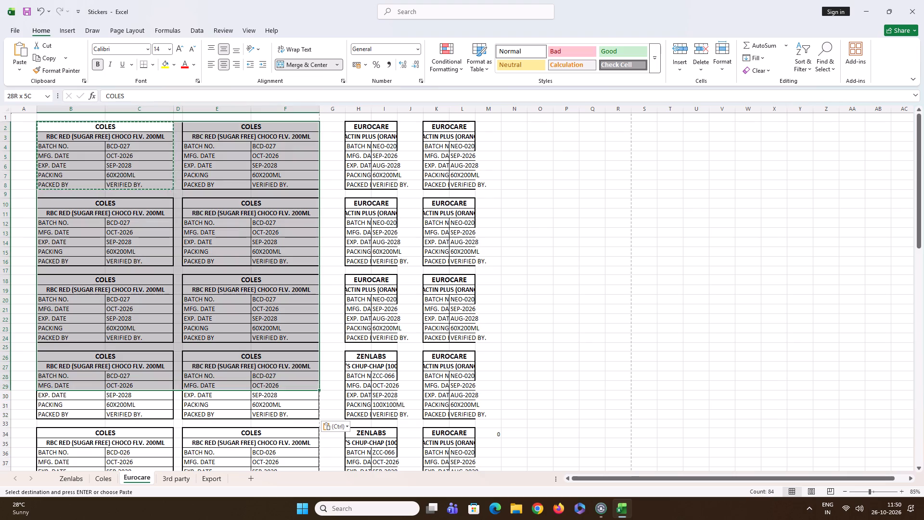
left_click_drag(204, 384, 201, 415)
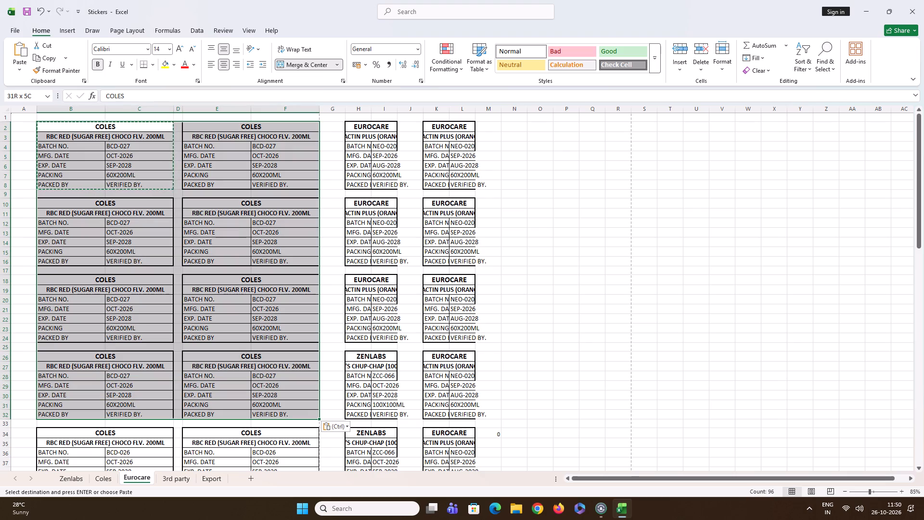
key("ctrl+c")
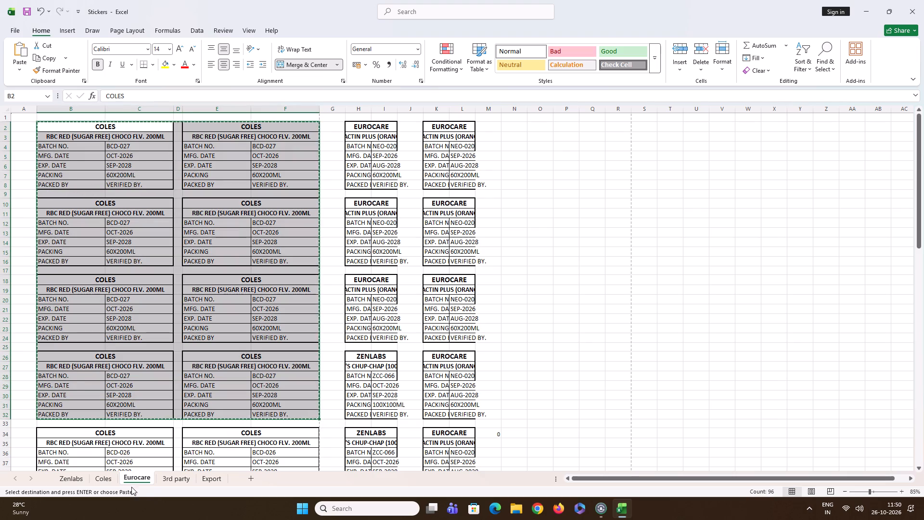
left_click(151, 431)
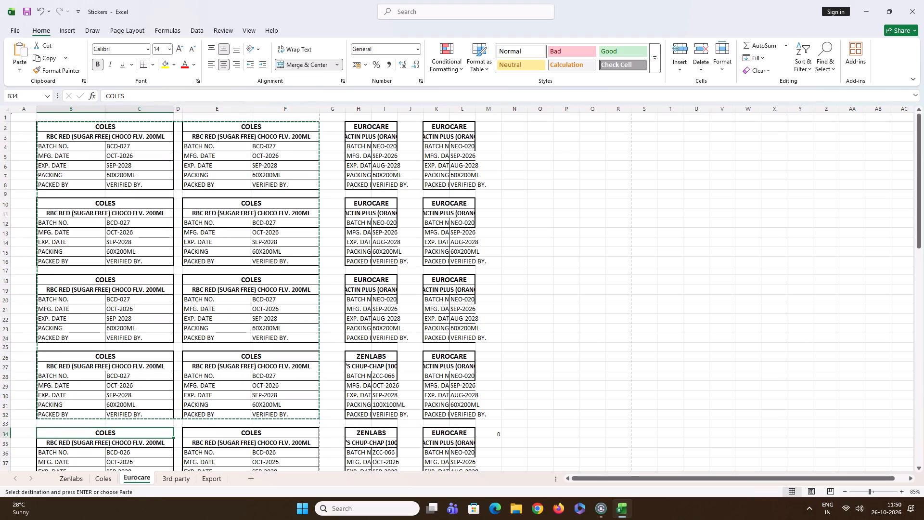
key("ctrl+v")
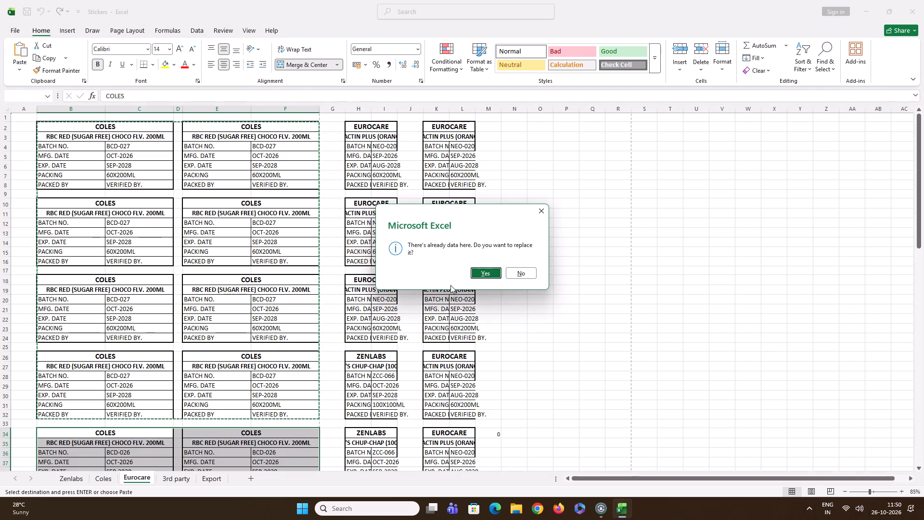
left_click(477, 269)
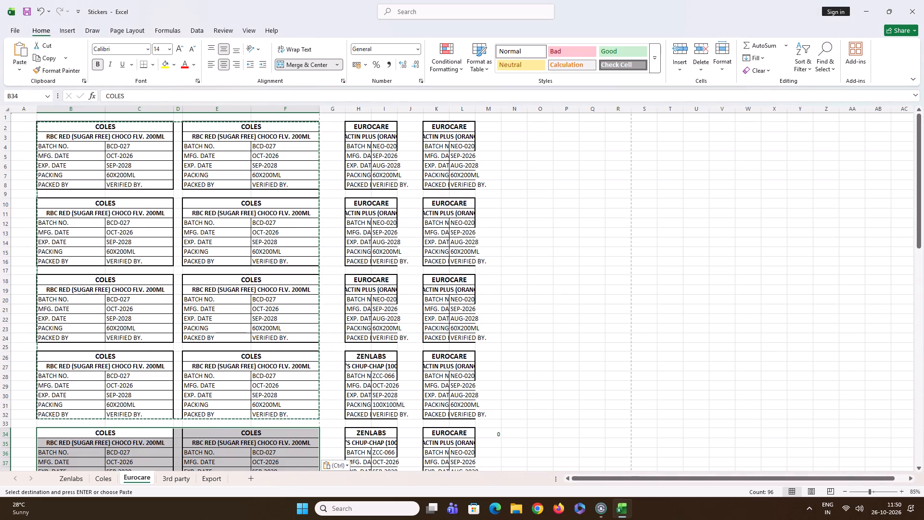
Print only the selected COLES stickers B2:F56, one copy, on the Kyocera ECOSYS M2040dn KX printer.
left_click_drag(51, 126, 182, 233)
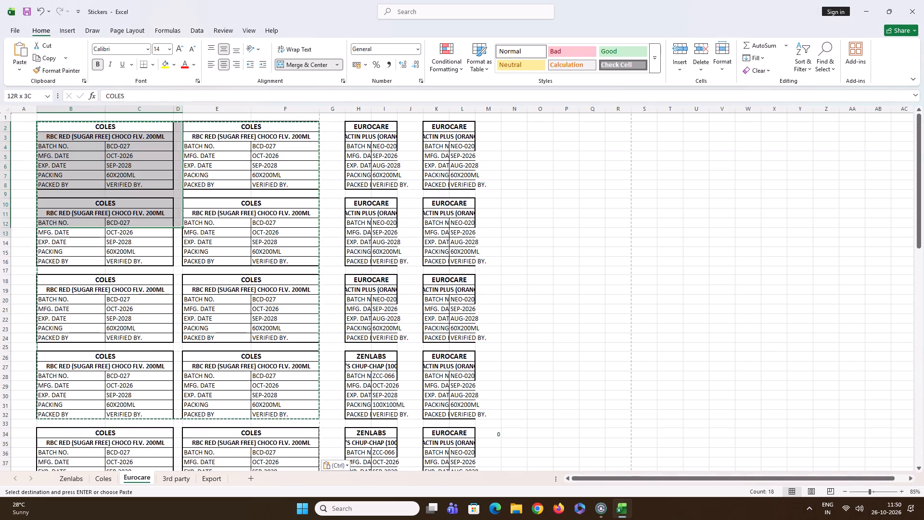
left_click_drag(182, 233, 215, 477)
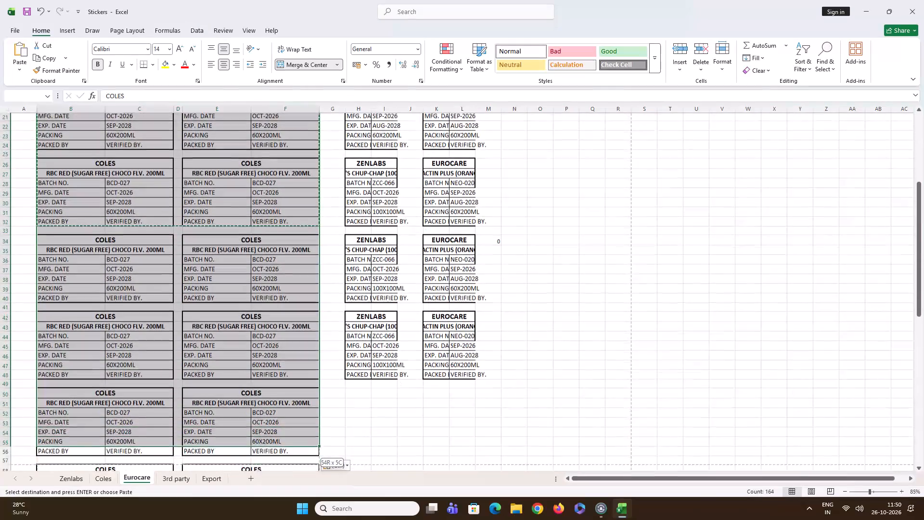
left_click_drag(215, 477, 231, 366)
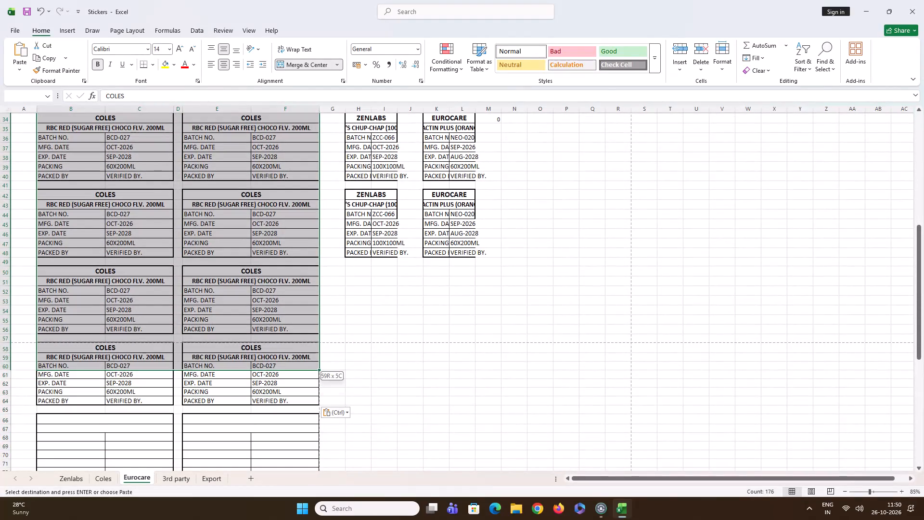
left_click_drag(231, 366, 237, 334)
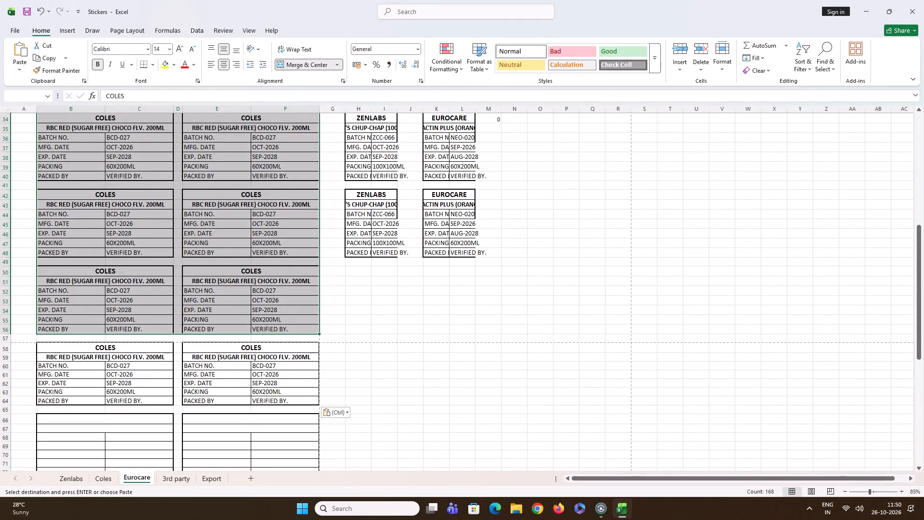
key("ctrl+p")
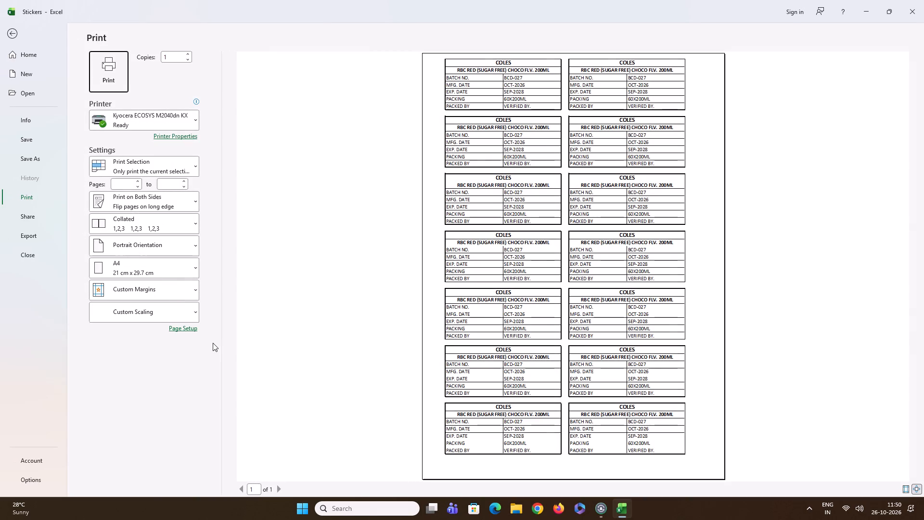
left_click(125, 113)
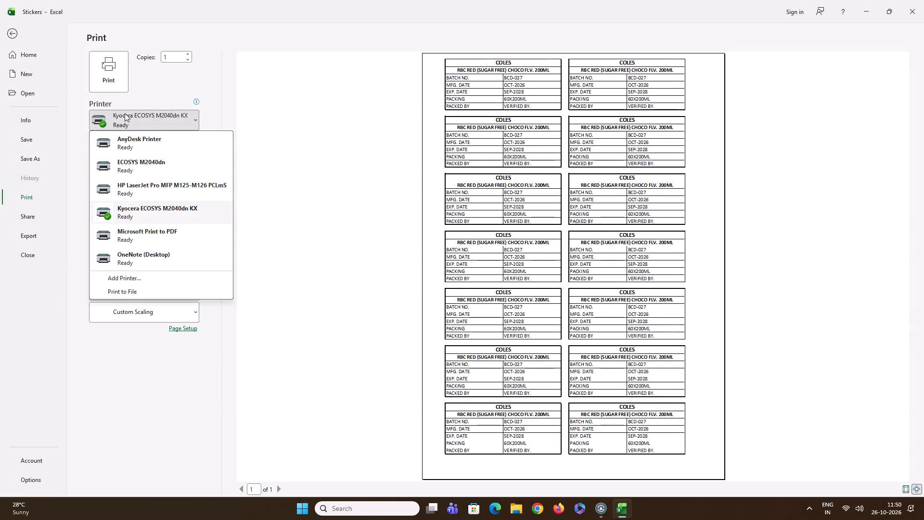
left_click(121, 210)
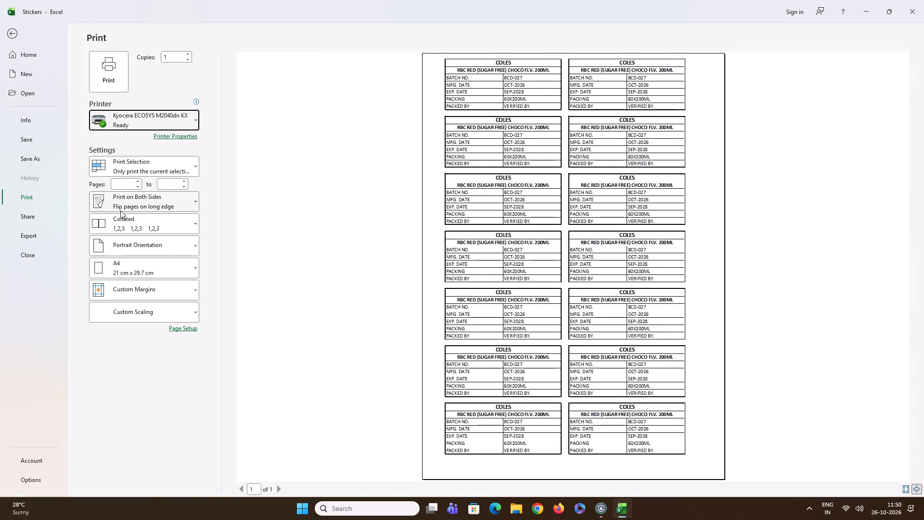
left_click(123, 169)
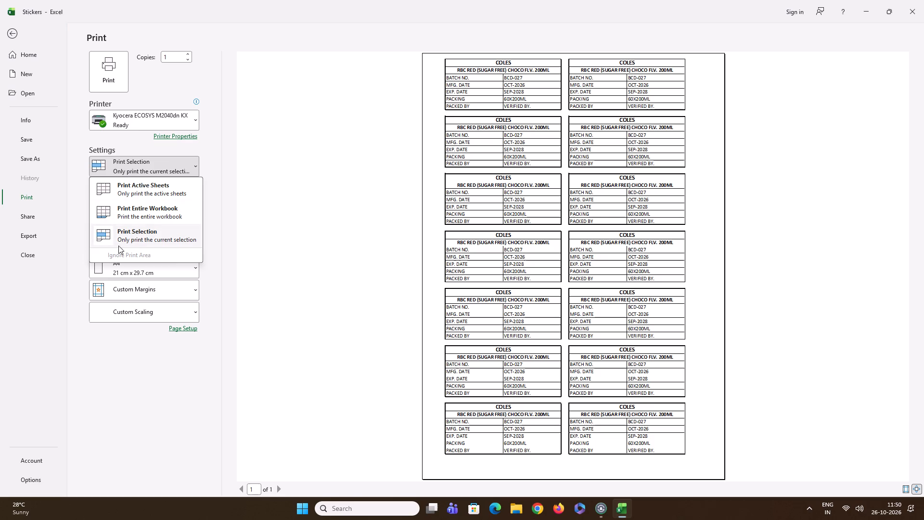
left_click_drag(121, 248, 124, 241)
left_click(103, 79)
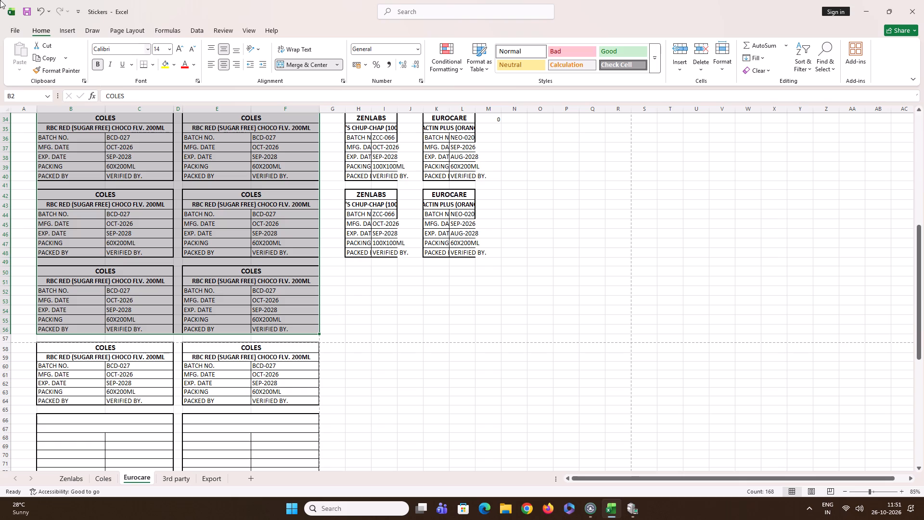
left_click(591, 292)
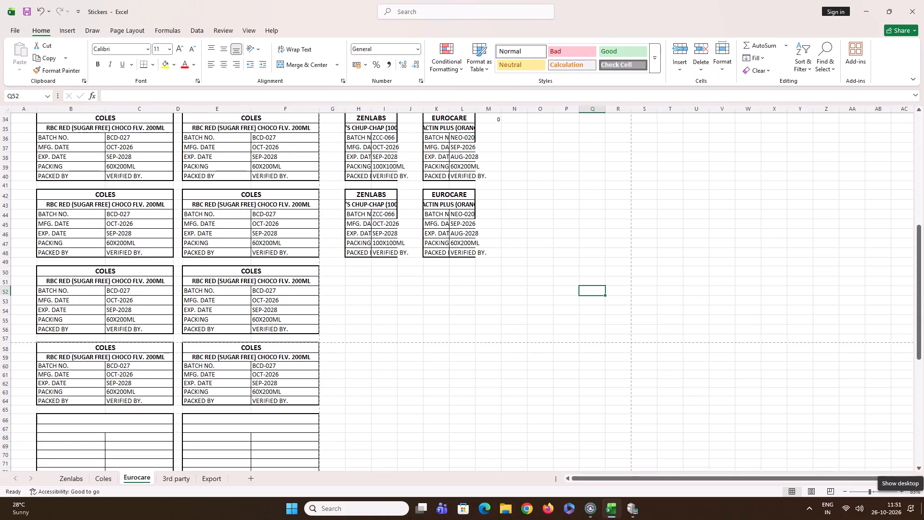
Close the Stickers workbook, saving the changes.
left_click(923, 0)
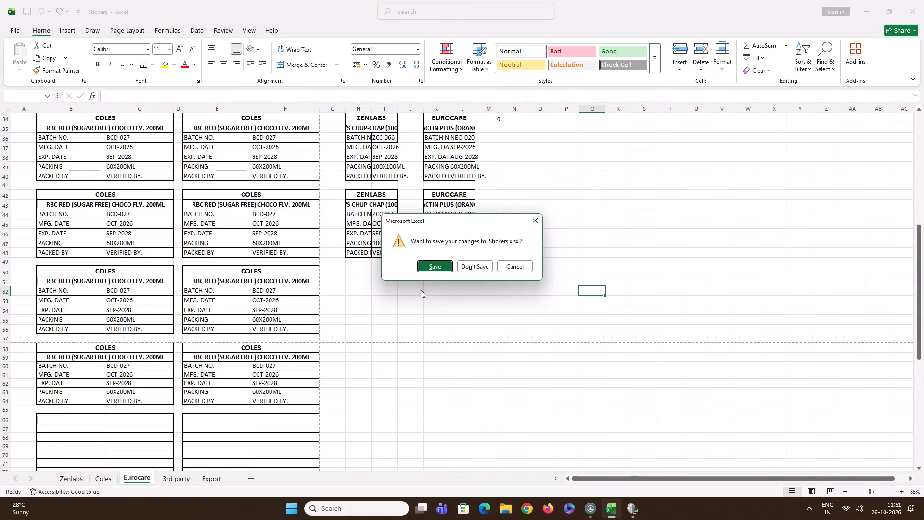
left_click(438, 263)
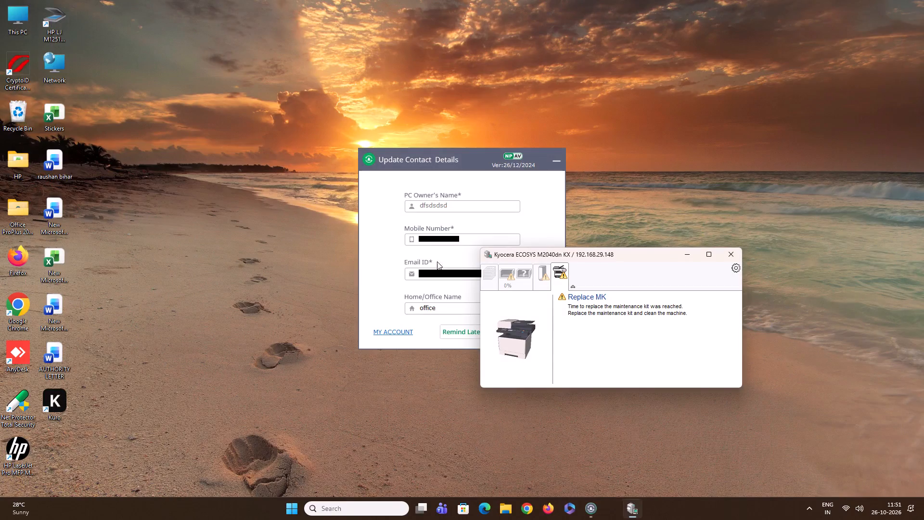